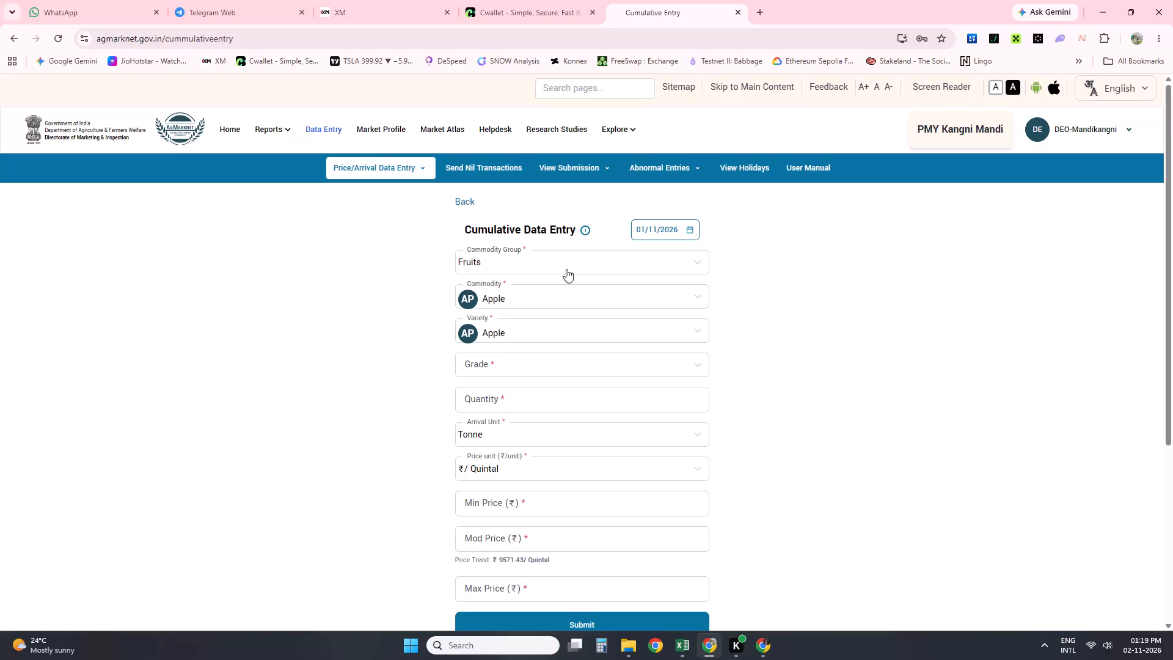
Check the cumulative submissions and the November 2026 entry calendar.
{"action": "left_click", "coordinate": [579, 167]}
{"action": "left_click", "coordinate": [591, 230]}
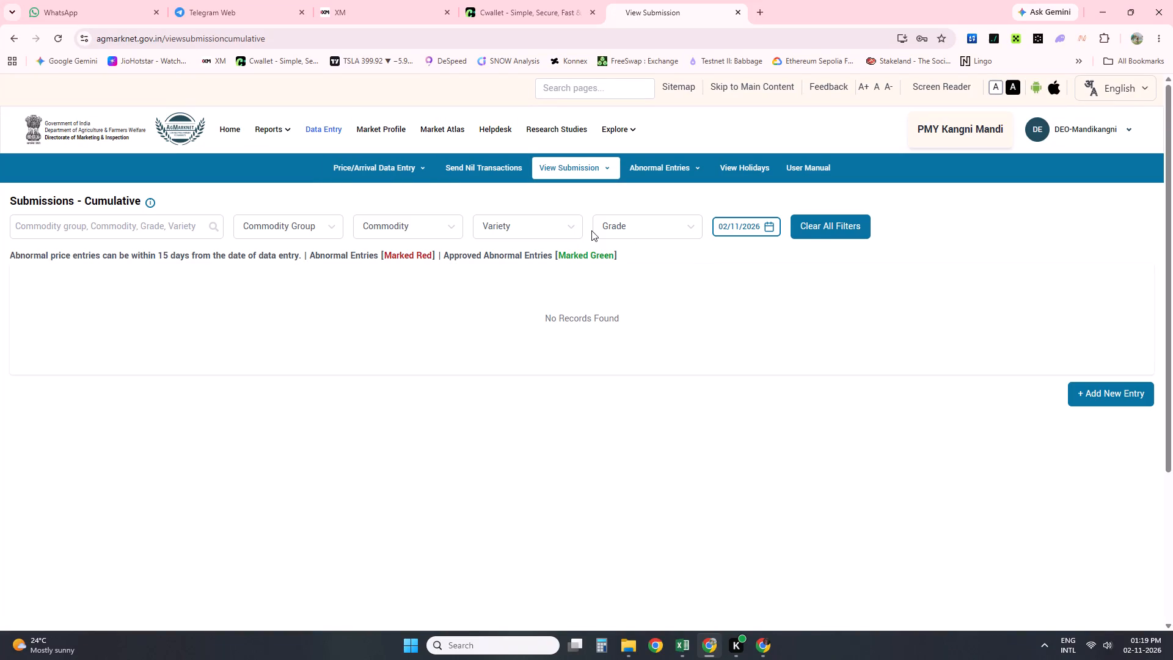
{"action": "left_click", "coordinate": [786, 226]}
{"action": "left_click", "coordinate": [773, 228]}
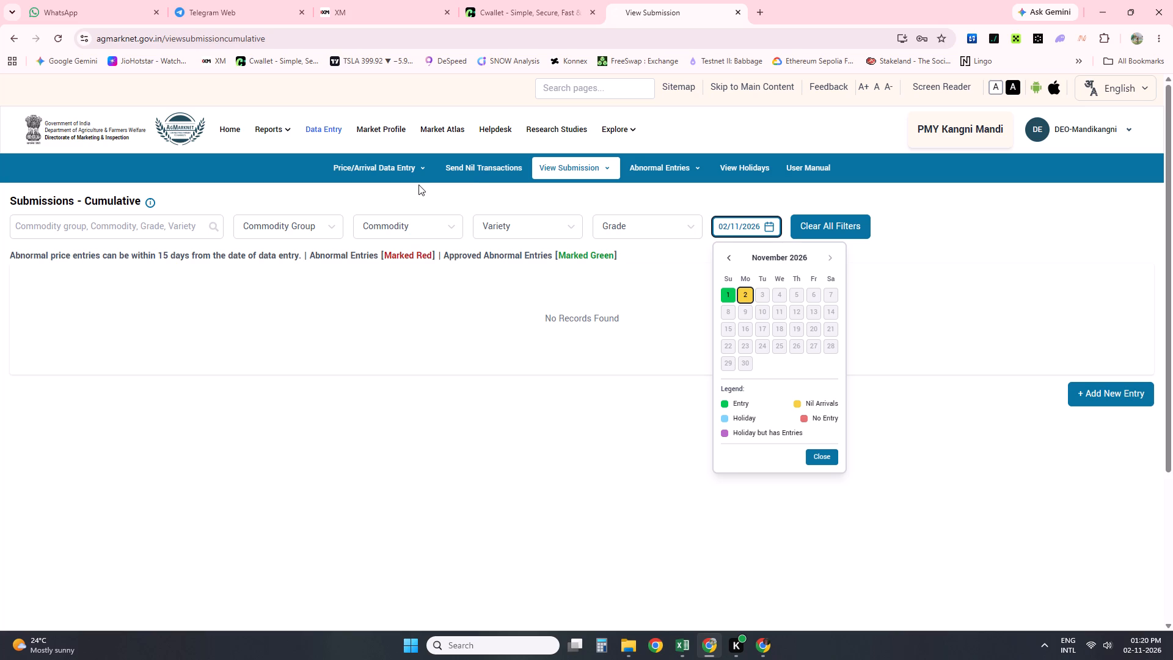
{"action": "left_click", "coordinate": [408, 172]}
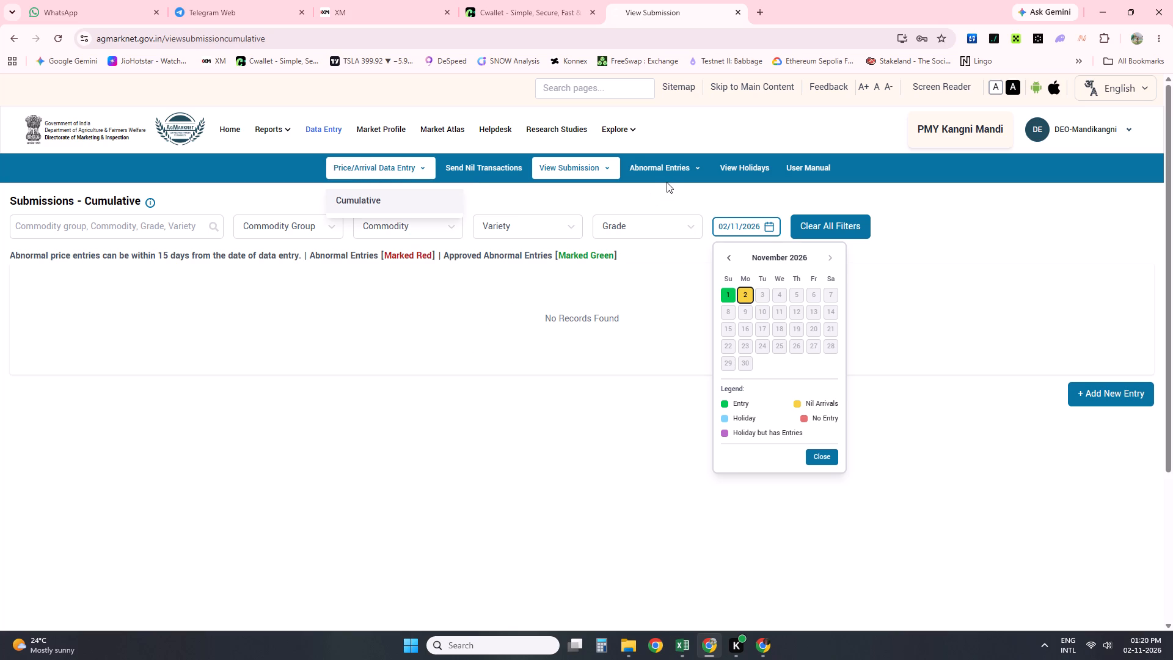
{"action": "left_click", "coordinate": [828, 453]}
Start a new cumulative entry for commodity Banana, variety Banana - Ripe, Grade A.
{"action": "left_click", "coordinate": [1087, 378]}
{"action": "left_click", "coordinate": [1095, 391]}
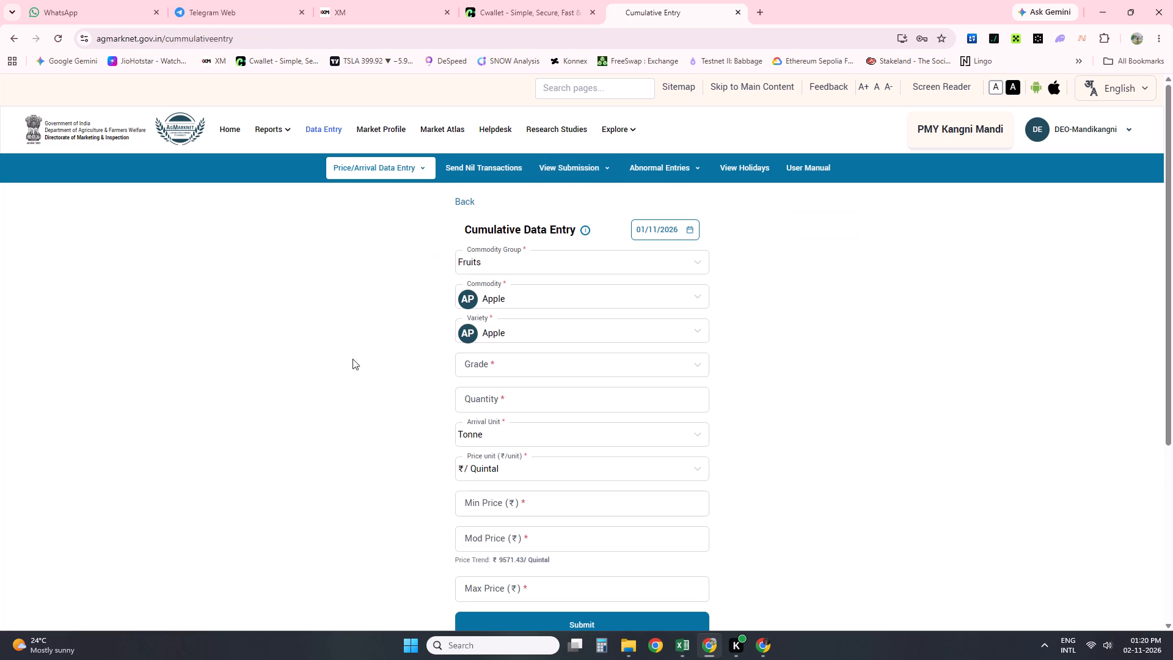
{"action": "left_click", "coordinate": [561, 301]}
{"action": "left_click", "coordinate": [528, 384]}
{"action": "left_click", "coordinate": [526, 339]}
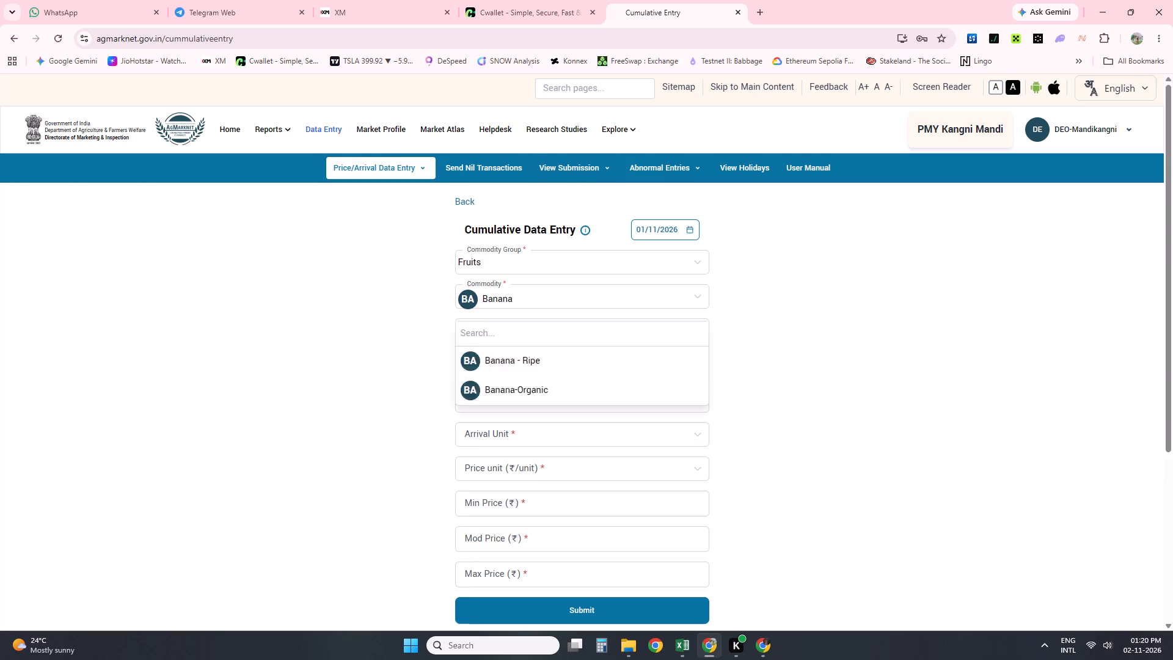
{"action": "left_click", "coordinate": [514, 364]}
{"action": "left_click", "coordinate": [504, 362]}
{"action": "left_click", "coordinate": [508, 389]}
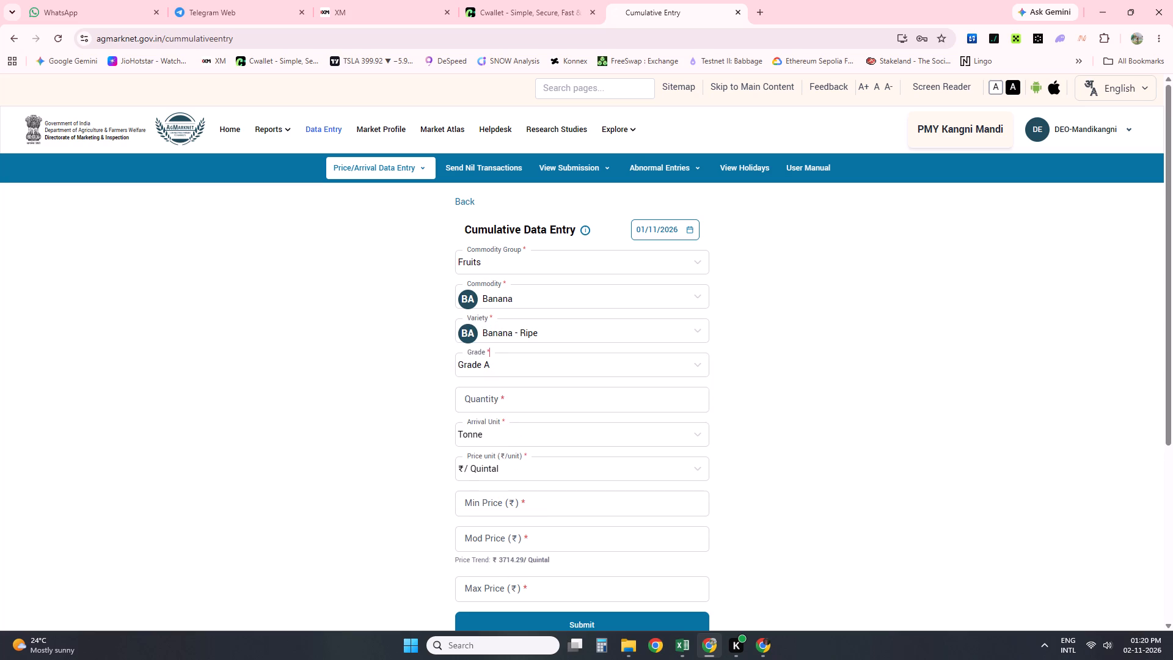
Enter quantity 3.8 with min price 3500, mod price 4000 and max price 4500, and submit the Banana entry.
{"action": "left_click", "coordinate": [508, 402]}
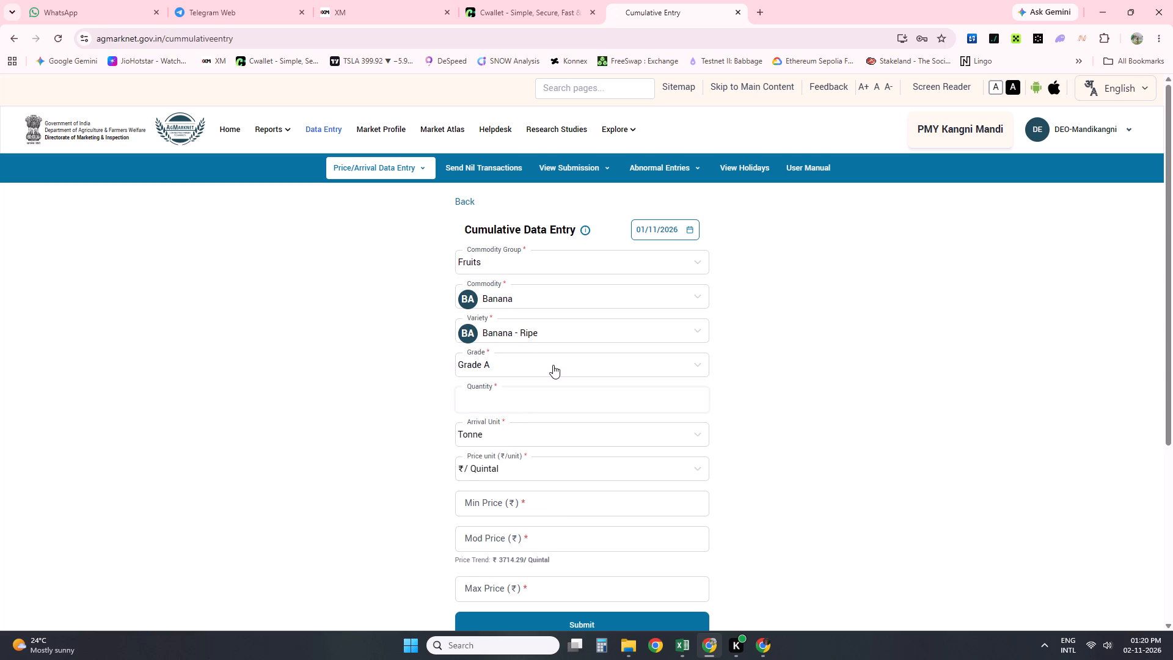
{"action": "type", "text": "3.8"}
{"action": "key", "text": "Tab"}
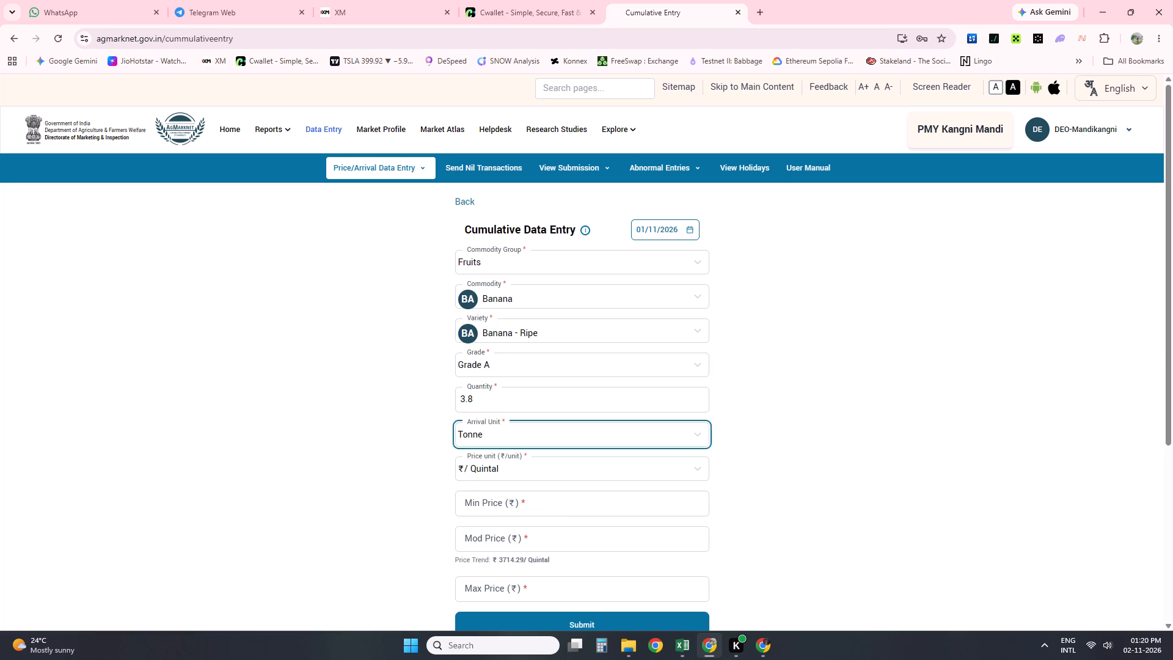
{"action": "key", "text": "Tab"}
{"action": "key", "text": "Tab"}
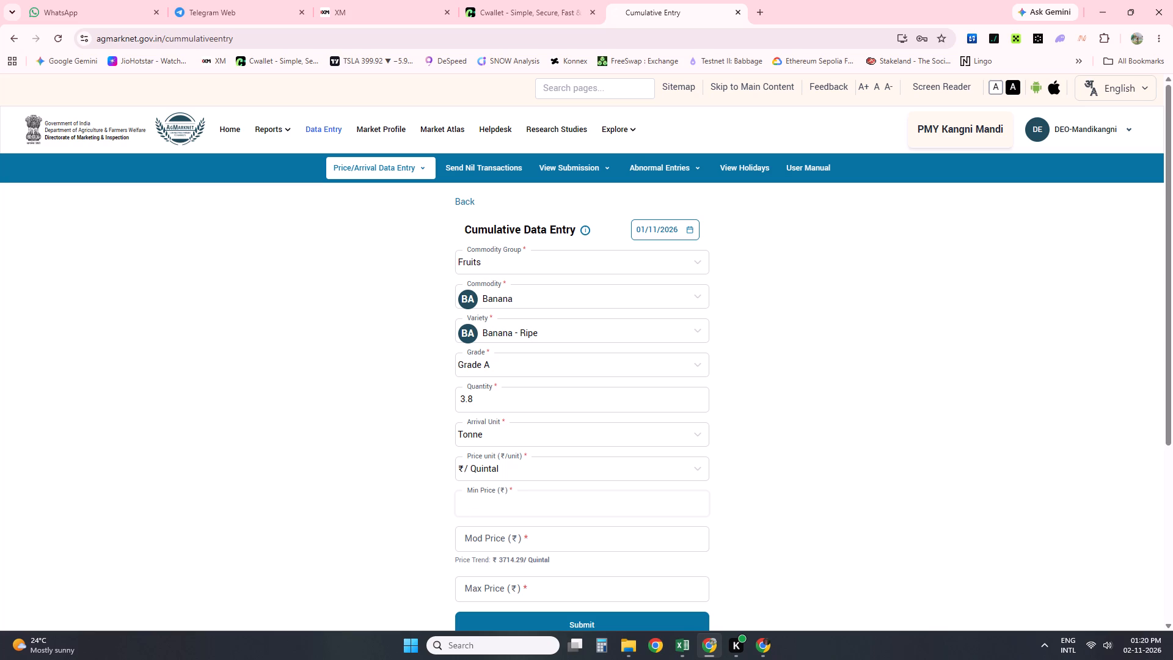
{"action": "type", "text": "35020"}
{"action": "key", "text": "BackSpace"}
{"action": "key", "text": "BackSpace"}
{"action": "key", "text": "0"}
{"action": "key", "text": "Tab"}
{"action": "type", "text": "4000"}
{"action": "key", "text": "Tab"}
{"action": "type", "text": "4500"}
{"action": "key", "text": "Tab"}
{"action": "key", "text": "Return"}
{"action": "key", "text": "Tab"}
{"action": "key", "text": "Return"}
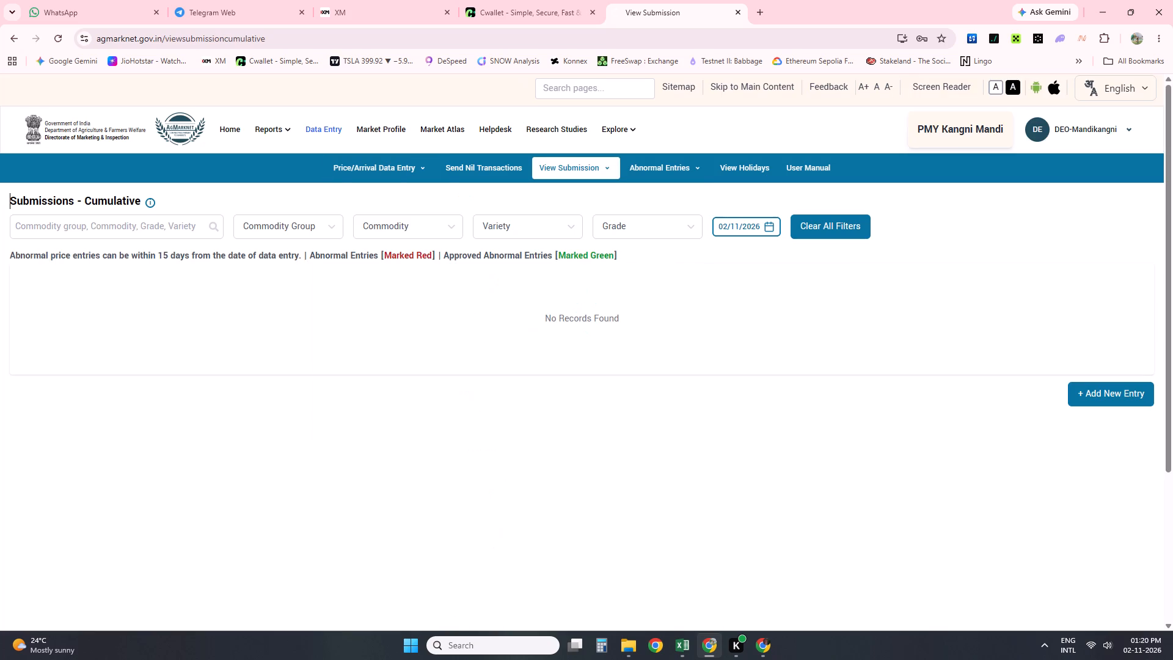
Open a new cumulative data entry form.
{"action": "left_click", "coordinate": [1133, 395]}
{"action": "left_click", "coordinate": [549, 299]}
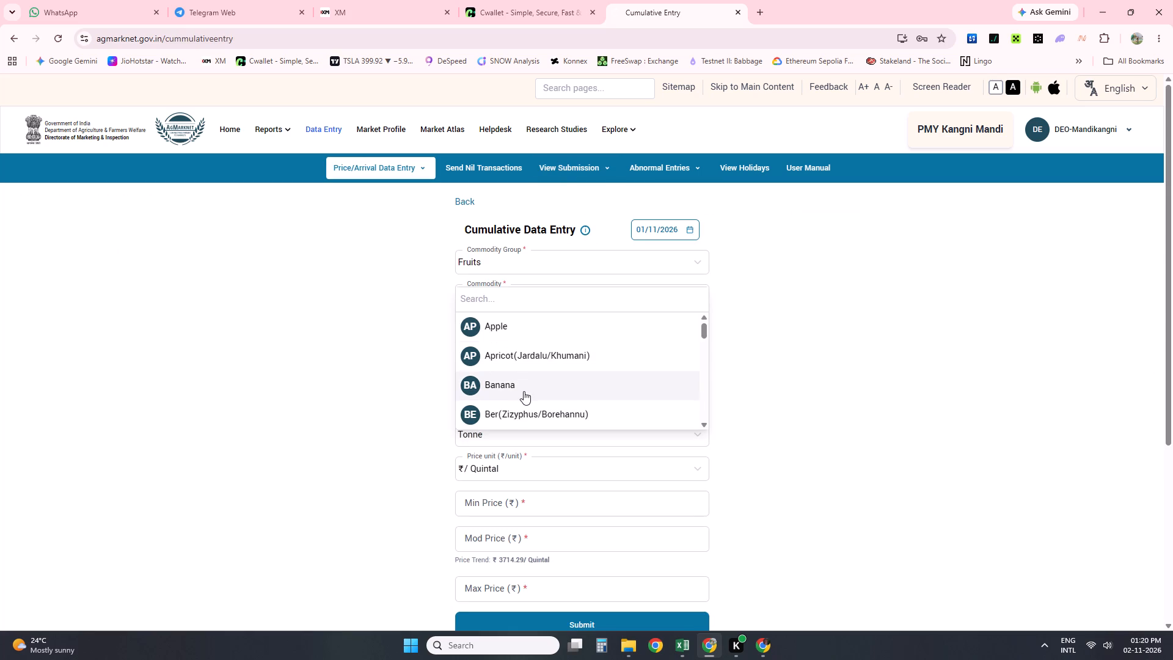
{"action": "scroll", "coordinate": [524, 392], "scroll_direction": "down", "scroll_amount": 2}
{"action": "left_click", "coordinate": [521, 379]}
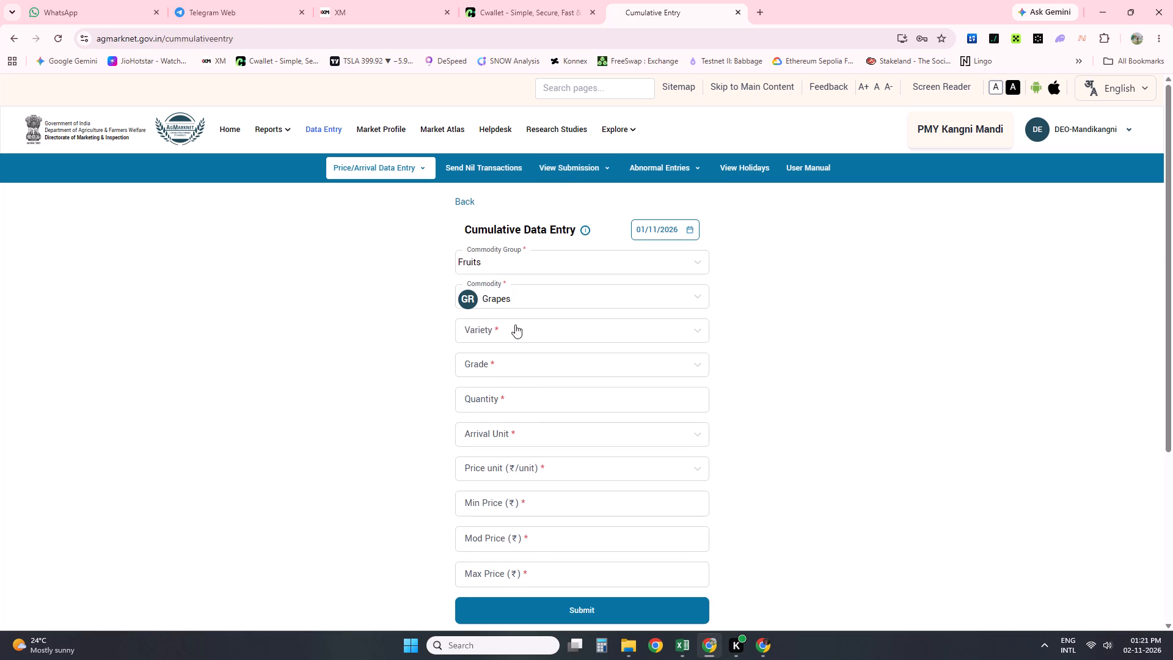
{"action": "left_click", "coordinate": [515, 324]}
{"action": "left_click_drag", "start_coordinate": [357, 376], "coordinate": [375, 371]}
Set the commodity to Guava with variety Guava and Grade A.
{"action": "left_click", "coordinate": [528, 288]}
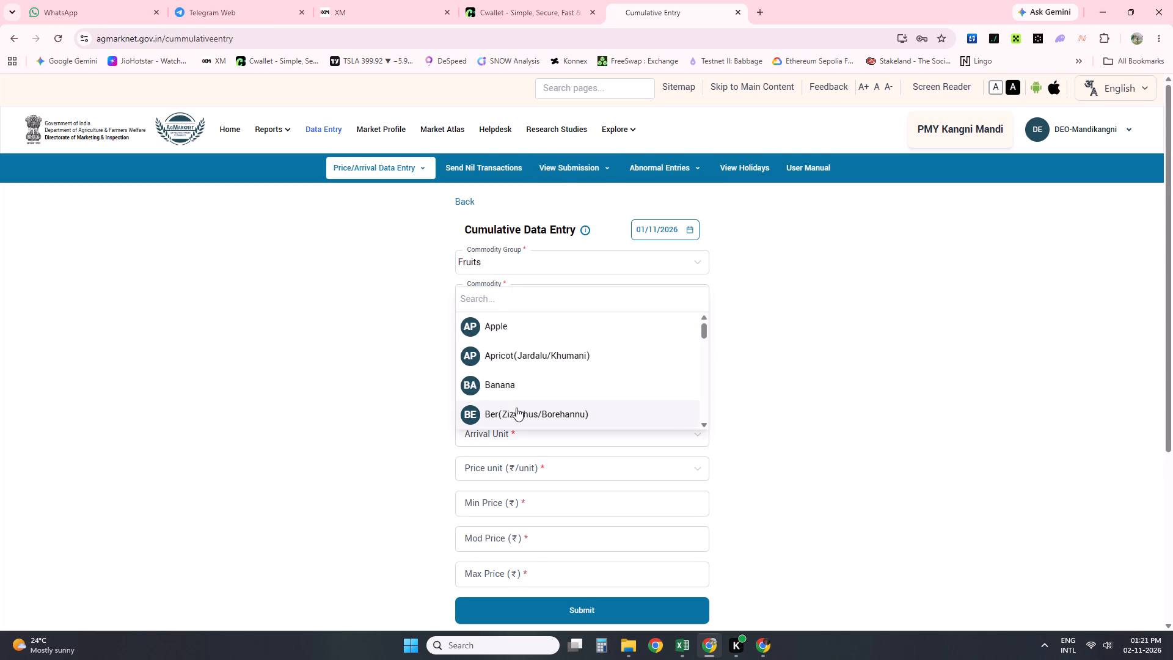
{"action": "scroll", "coordinate": [517, 408], "scroll_direction": "down", "scroll_amount": 3}
{"action": "left_click", "coordinate": [516, 358]}
{"action": "left_click", "coordinate": [511, 334]}
{"action": "left_click", "coordinate": [498, 358]}
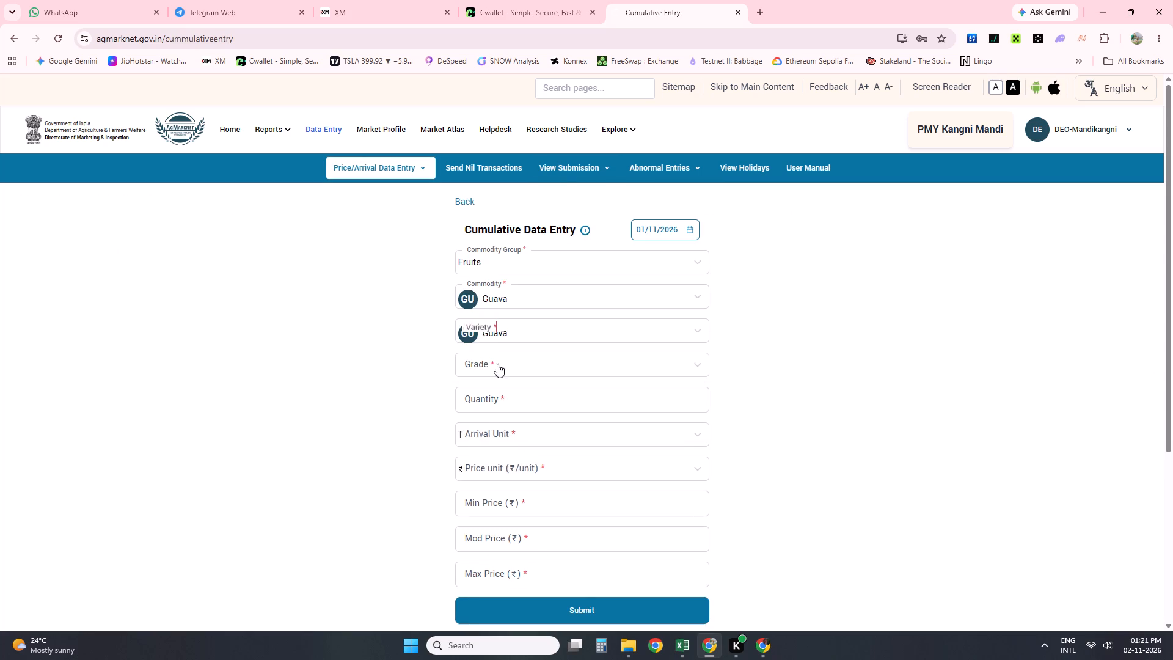
{"action": "left_click", "coordinate": [494, 371]}
{"action": "double_click", "coordinate": [494, 401]}
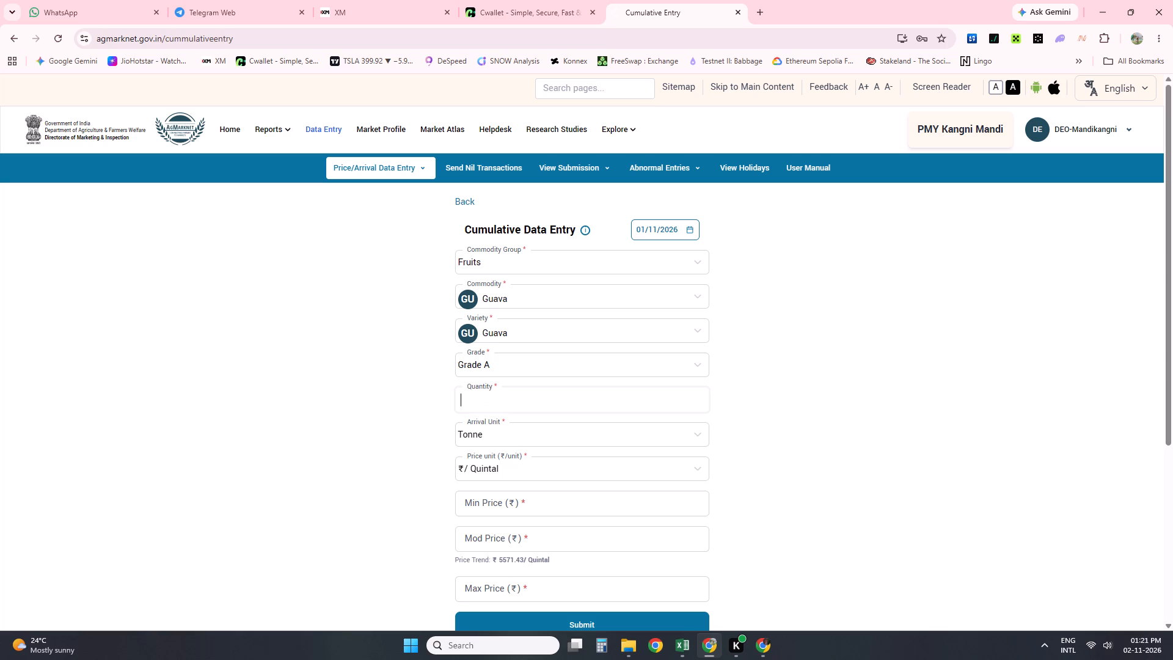
Enter quantity 1 with min price 6000, mod price 6500 and max price 7000, and submit the Guava entry.
{"action": "key", "text": "1"}
{"action": "key", "text": "Tab"}
{"action": "key", "text": "Tab"}
{"action": "key", "text": "Tab"}
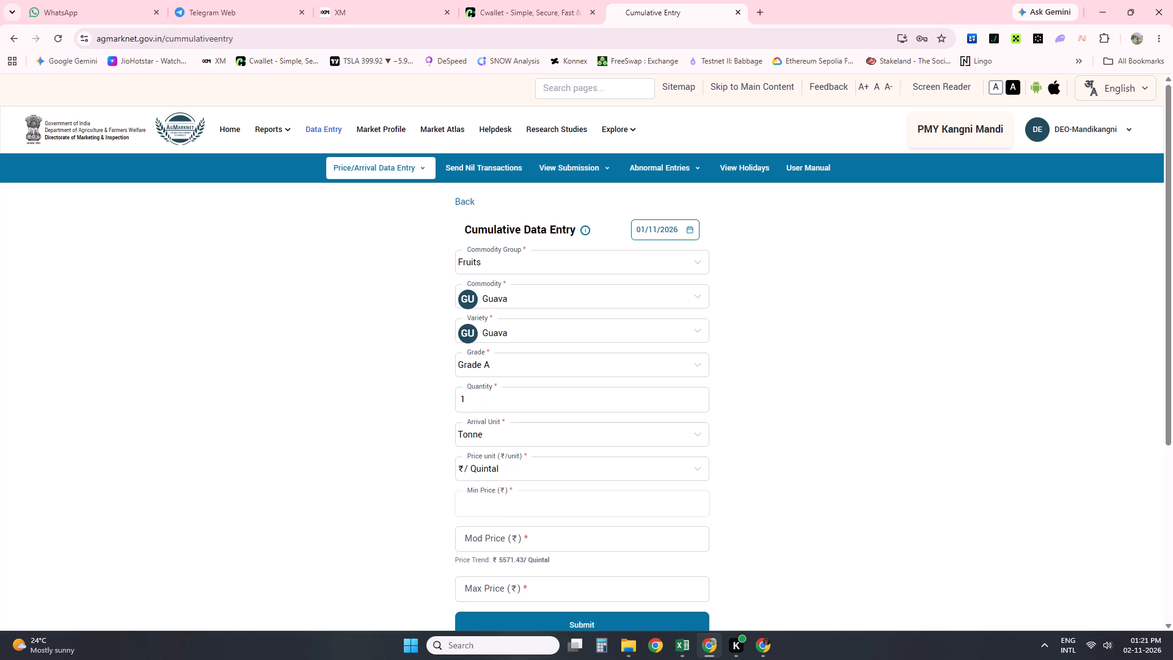
{"action": "type", "text": "6000"}
{"action": "key", "text": "Tab"}
{"action": "type", "text": "6500"}
{"action": "key", "text": "Tab"}
{"action": "type", "text": "7000"}
{"action": "key", "text": "Tab"}
{"action": "key", "text": "Return"}
{"action": "key", "text": "Tab"}
{"action": "key", "text": "Return"}
Start a new cumulative entry for commodity Orange, variety Orange, Grade A.
{"action": "scroll", "coordinate": [602, 375], "scroll_direction": "down", "scroll_amount": 6}
{"action": "scroll", "coordinate": [1163, 260], "scroll_direction": "up", "scroll_amount": 3}
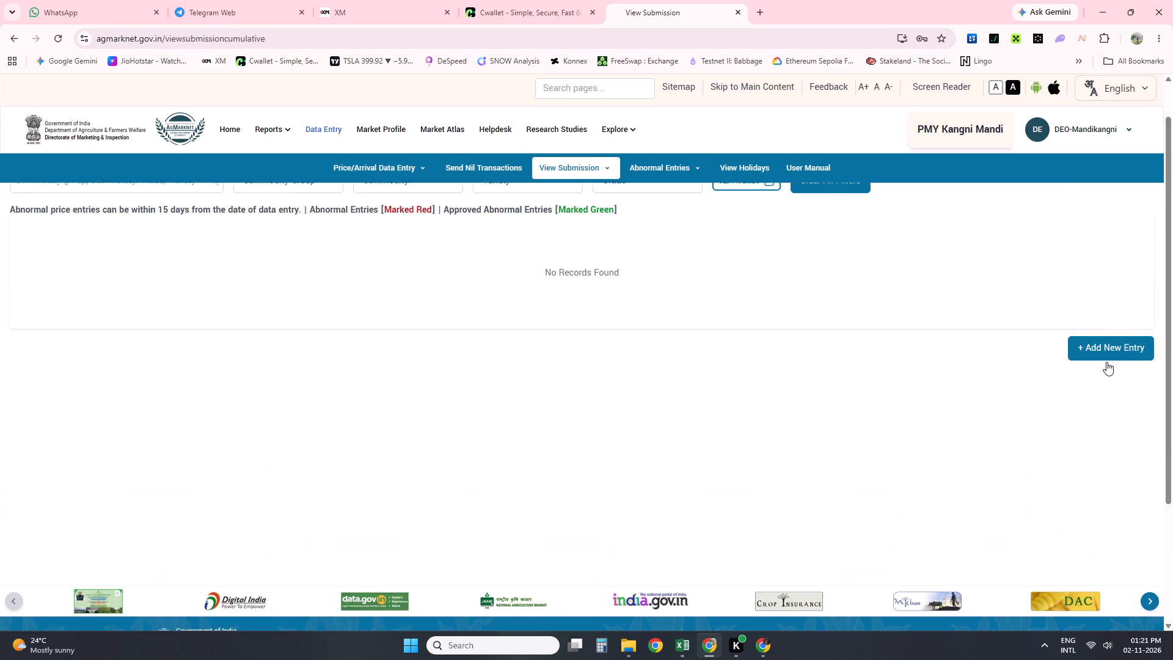
{"action": "left_click", "coordinate": [1102, 367]}
{"action": "left_click", "coordinate": [533, 301]}
{"action": "scroll", "coordinate": [517, 408], "scroll_direction": "down", "scroll_amount": 2}
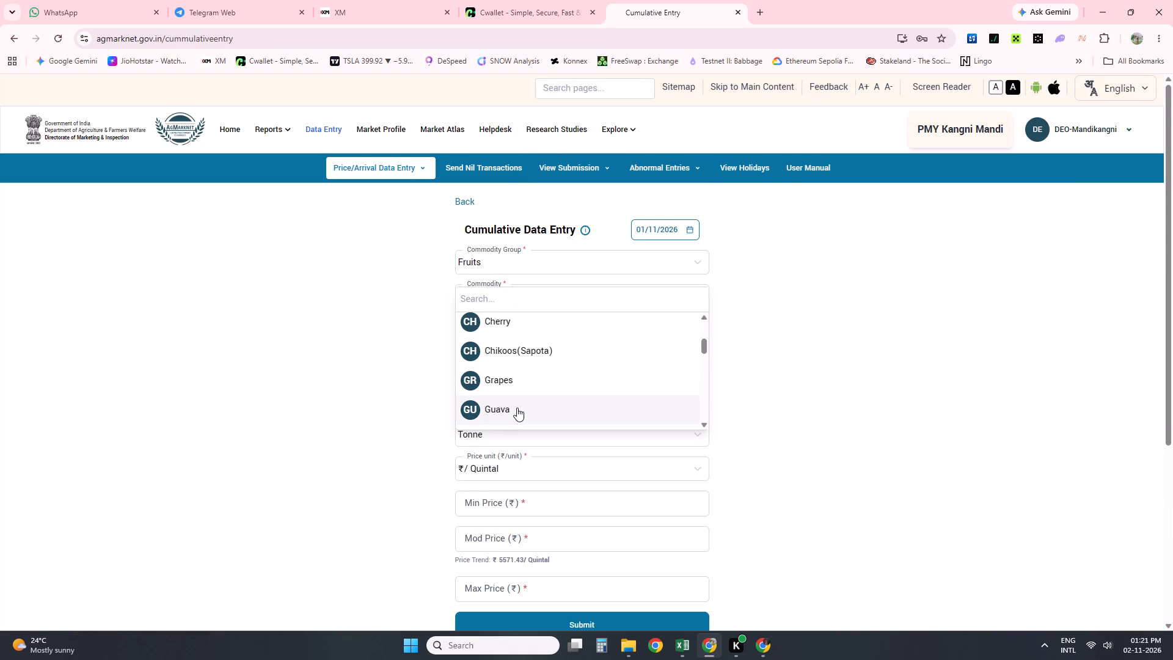
{"action": "scroll", "coordinate": [517, 401], "scroll_direction": "down", "scroll_amount": 2}
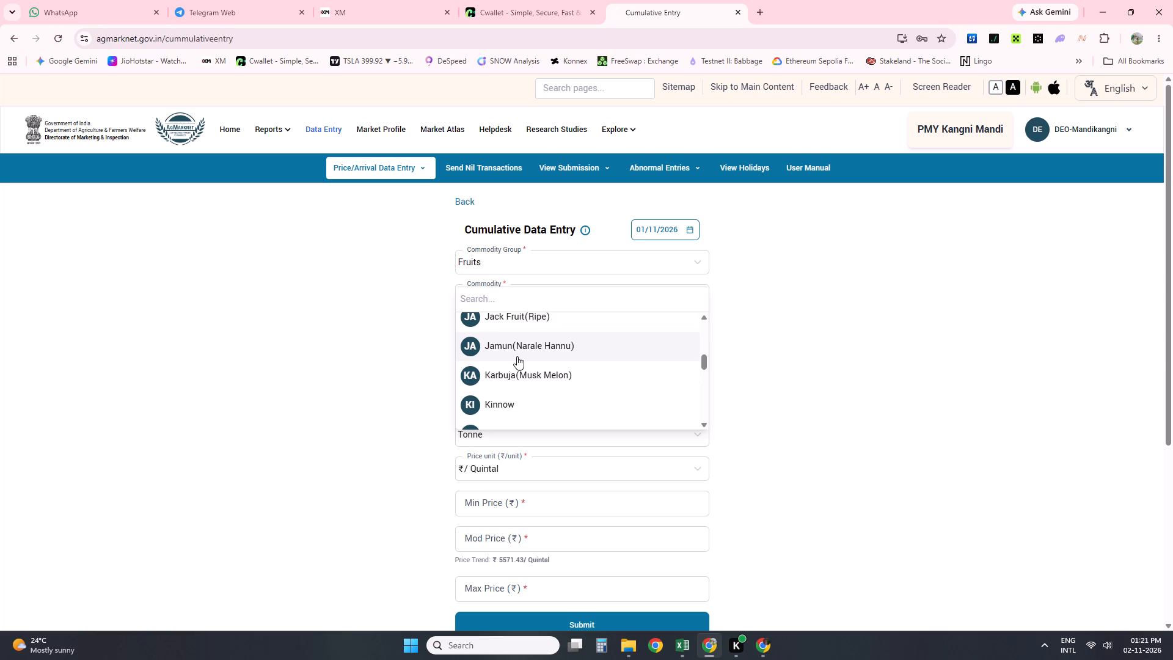
{"action": "scroll", "coordinate": [525, 397], "scroll_direction": "down", "scroll_amount": 1}
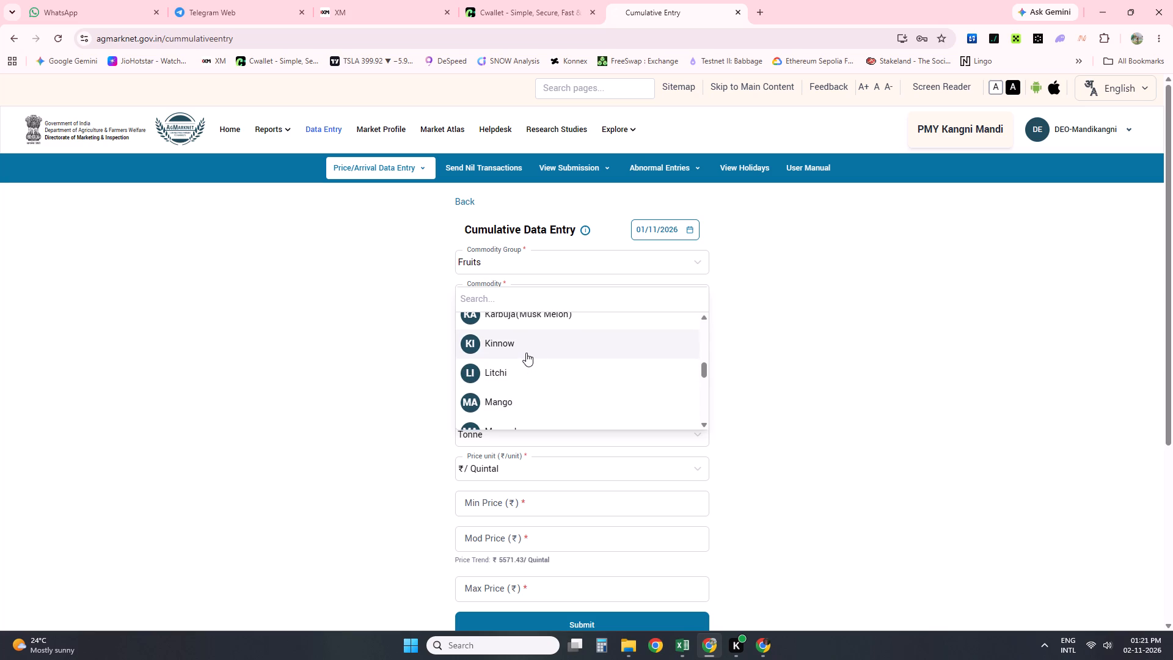
{"action": "scroll", "coordinate": [526, 353], "scroll_direction": "down", "scroll_amount": 1}
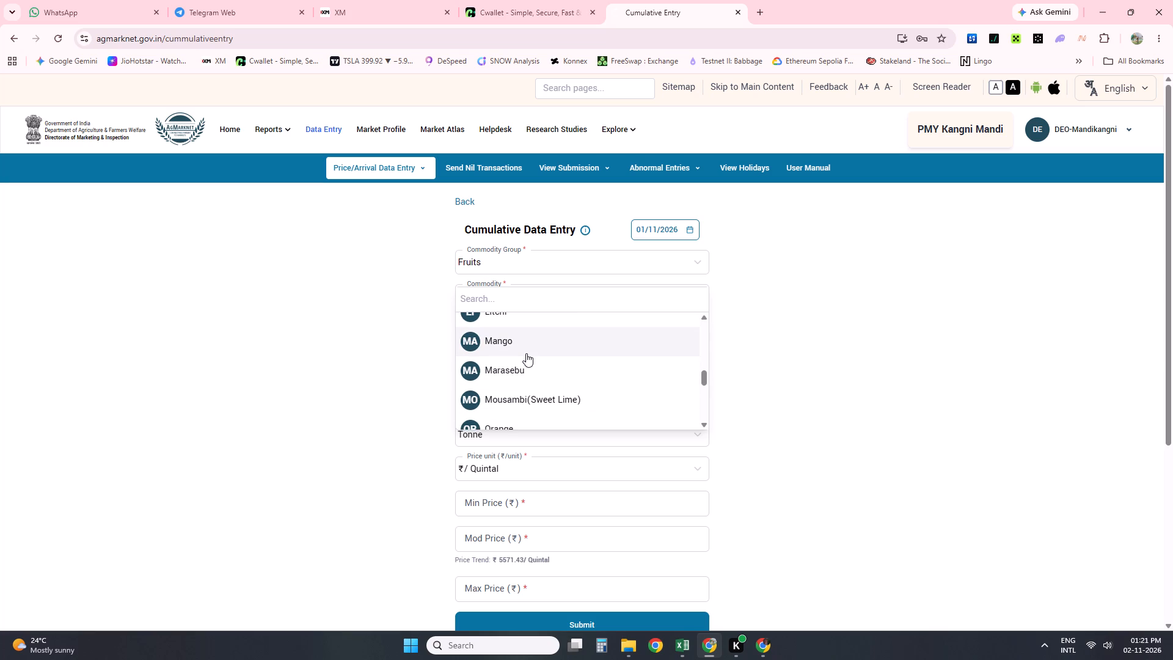
{"action": "scroll", "coordinate": [524, 339], "scroll_direction": "down", "scroll_amount": 1}
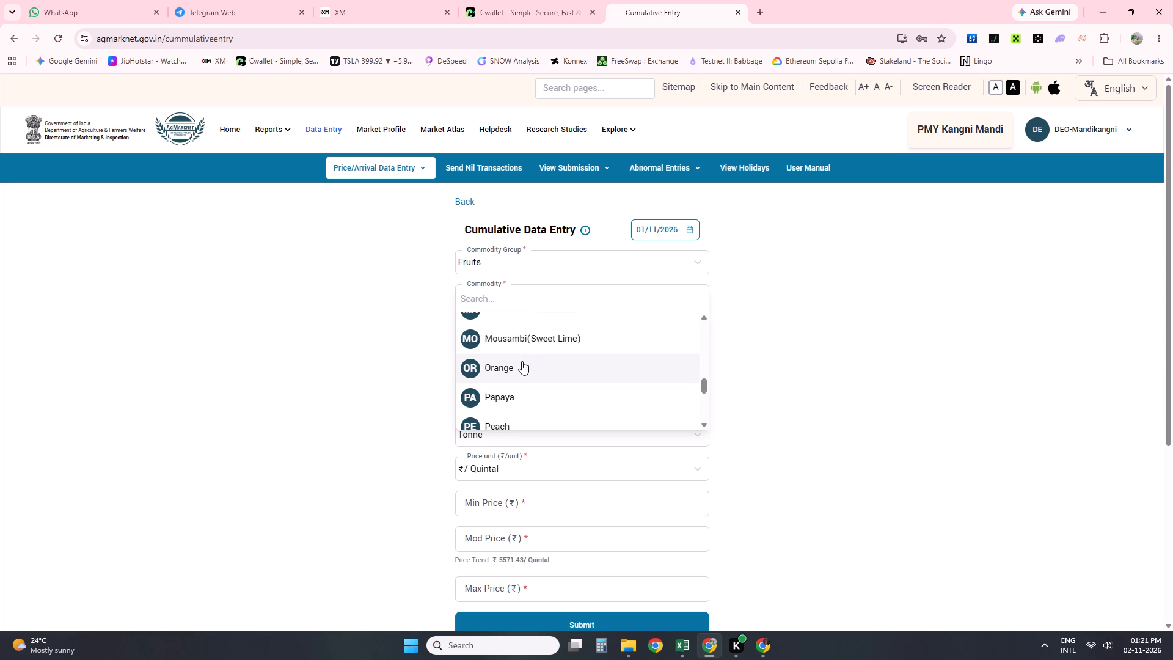
{"action": "left_click", "coordinate": [522, 361]}
{"action": "left_click", "coordinate": [529, 329]}
{"action": "left_click", "coordinate": [524, 350]}
{"action": "left_click", "coordinate": [524, 361]}
{"action": "left_click", "coordinate": [524, 386]}
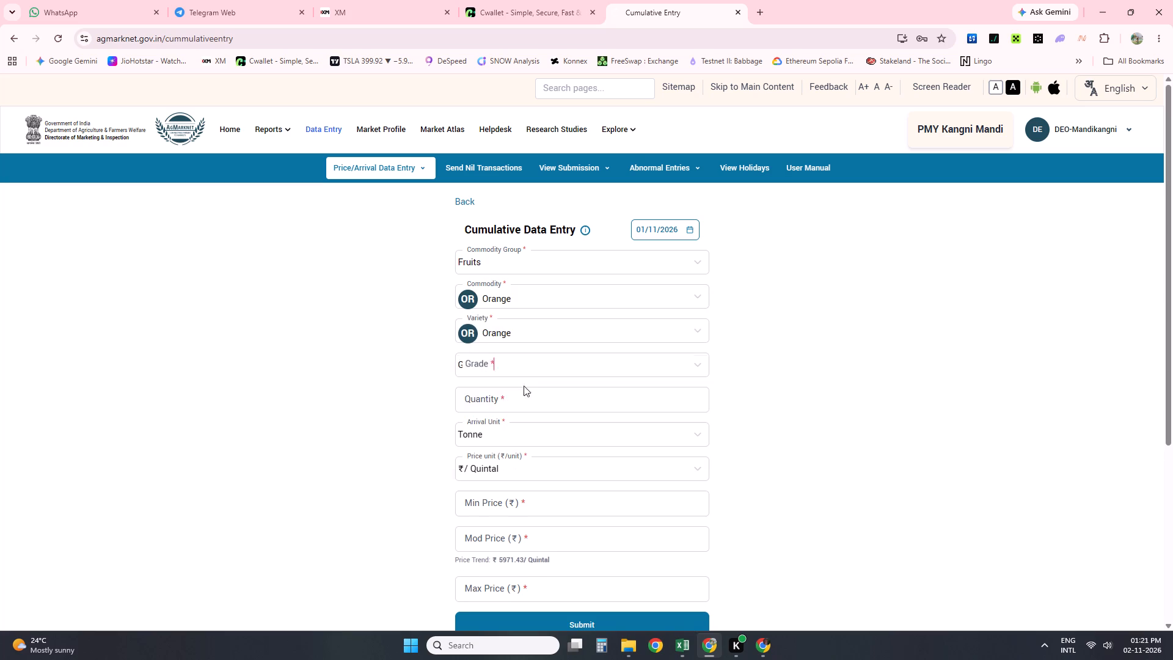
Enter quantity 0.2 with min price 5000, mod price 6000 and max price 6500, and submit the Orange entry.
{"action": "left_click", "coordinate": [526, 398]}
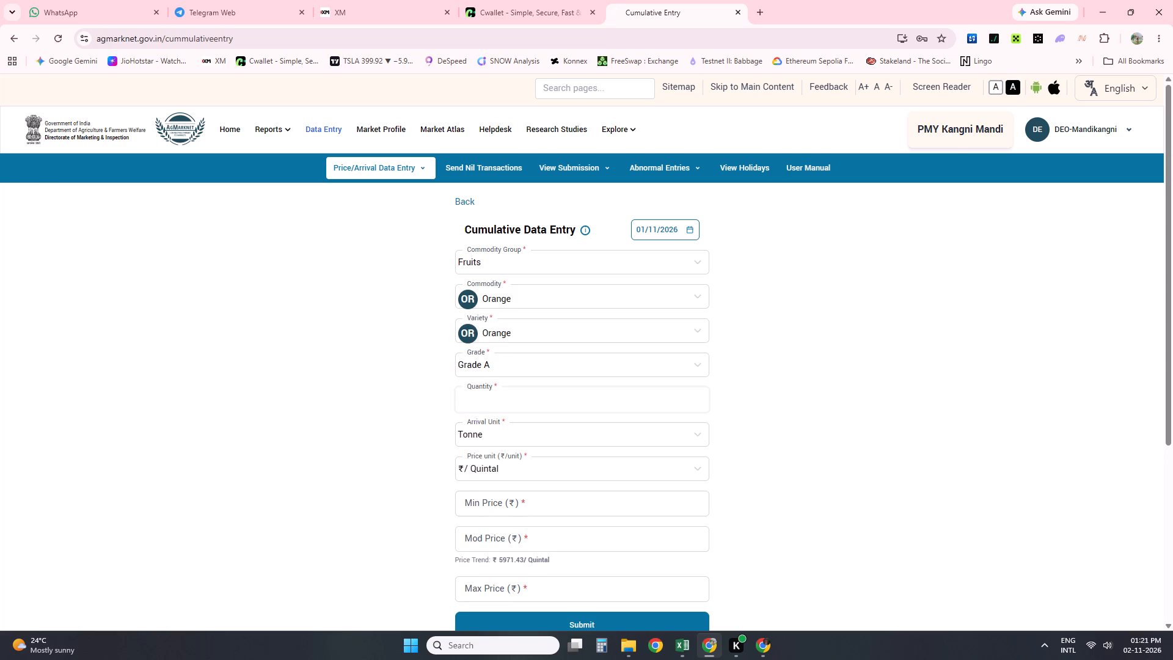
{"action": "type", "text": "0.2"}
{"action": "key", "text": "Tab"}
{"action": "key", "text": "Tab"}
{"action": "key", "text": "Tab"}
{"action": "type", "text": "500"}
{"action": "key", "text": "Tab"}
{"action": "key", "text": "6"}
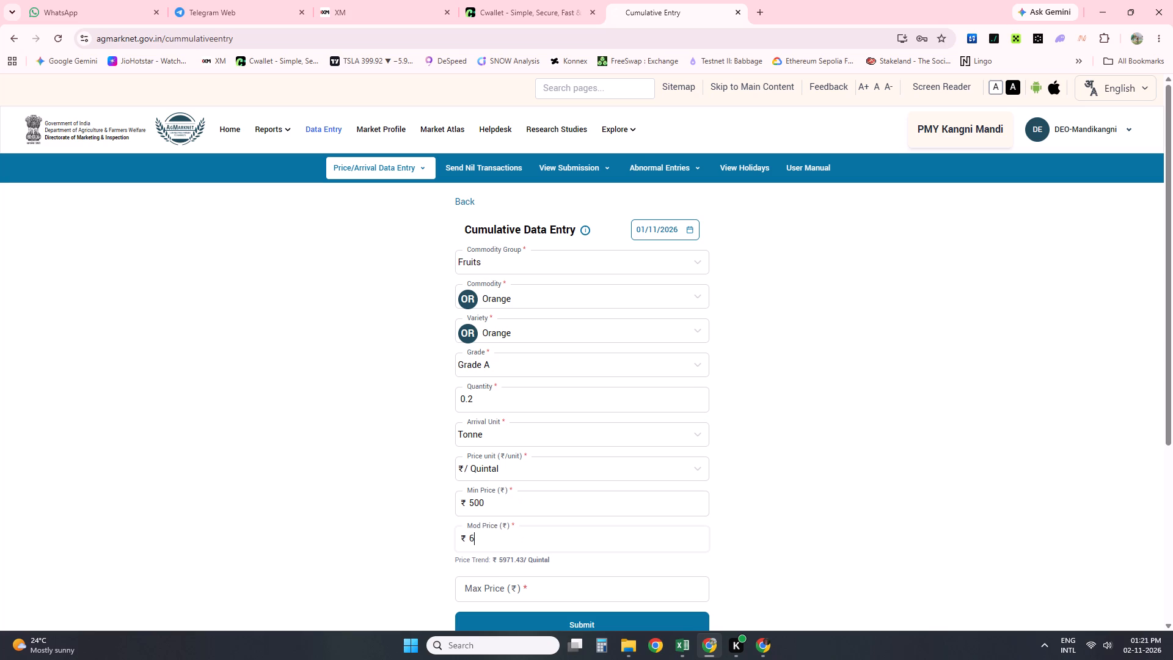
{"action": "key", "text": "shift+Tab"}
{"action": "left_click", "coordinate": [610, 392]}
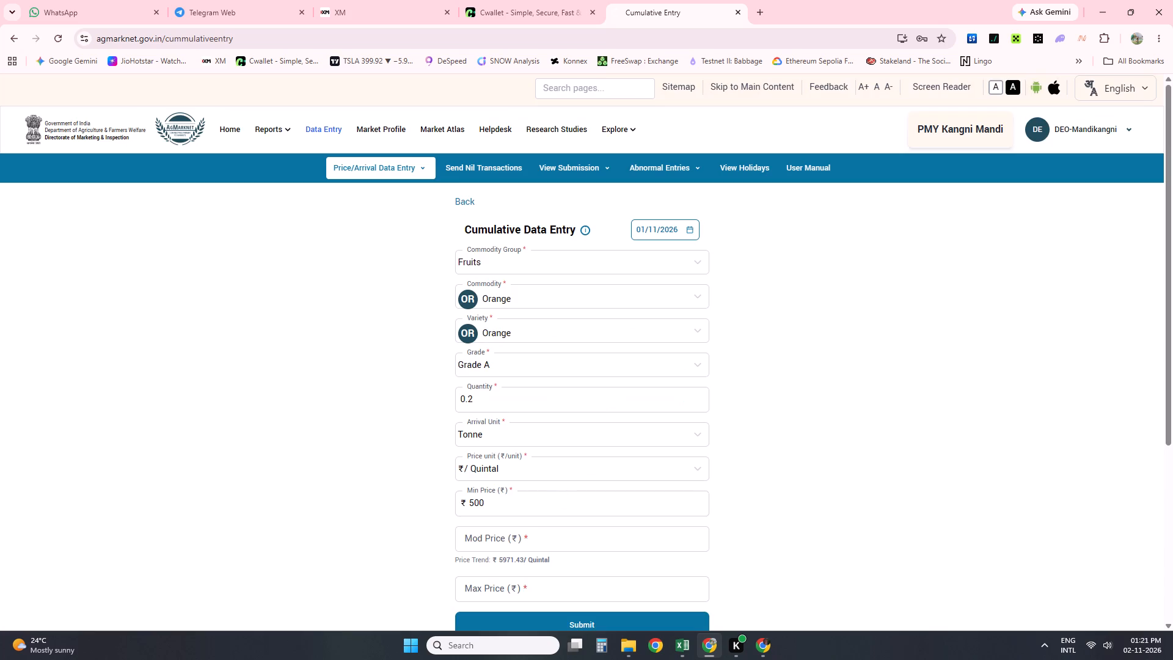
{"action": "left_click", "coordinate": [535, 508]}
{"action": "key", "text": "0"}
{"action": "key", "text": "Tab"}
{"action": "type", "text": "6000"}
{"action": "key", "text": "Tab"}
{"action": "type", "text": "6500"}
{"action": "key", "text": "Tab"}
{"action": "key", "text": "Return"}
{"action": "key", "text": "Tab"}
{"action": "key", "text": "Return"}
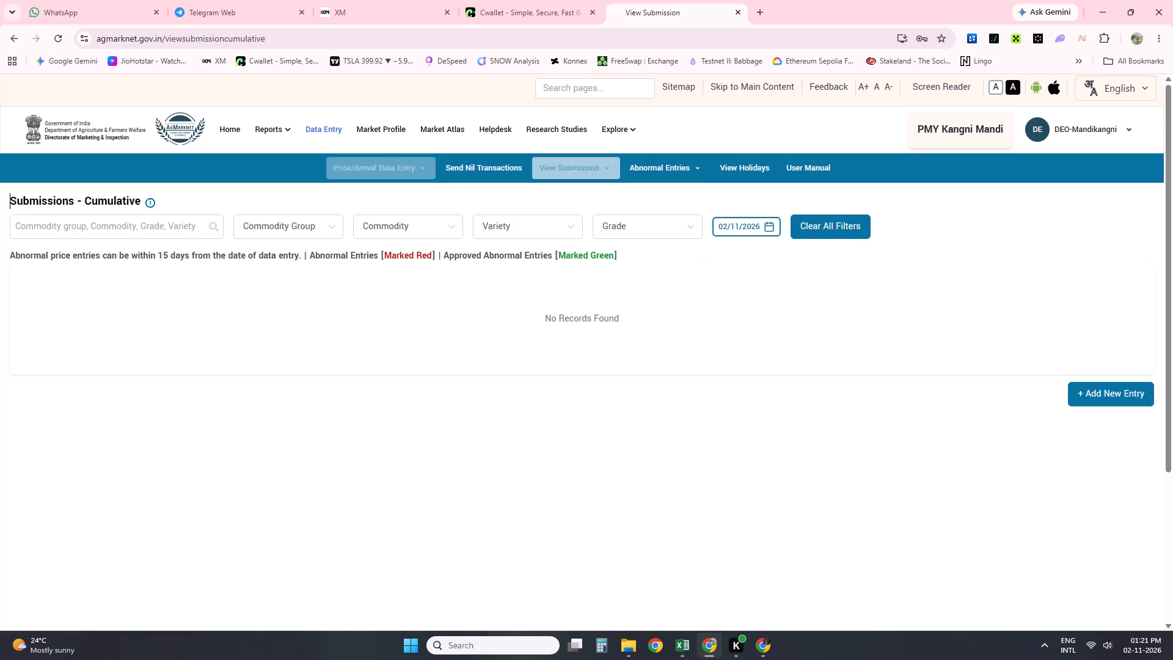
Start a new cumulative entry for commodity Papaya, variety Other, Grade A.
{"action": "scroll", "coordinate": [535, 508], "scroll_direction": "down", "scroll_amount": 4}
{"action": "scroll", "coordinate": [1019, 400], "scroll_direction": "up", "scroll_amount": 3}
{"action": "left_click", "coordinate": [1101, 369]}
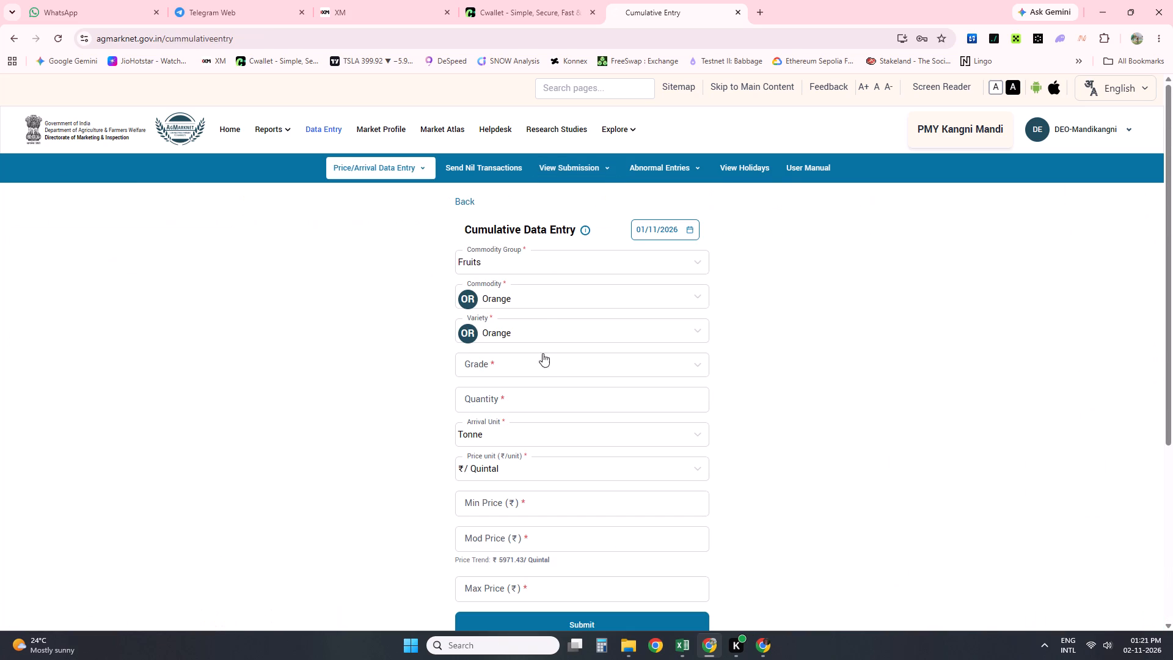
{"action": "left_click", "coordinate": [541, 301]}
{"action": "scroll", "coordinate": [543, 375], "scroll_direction": "down", "scroll_amount": 4}
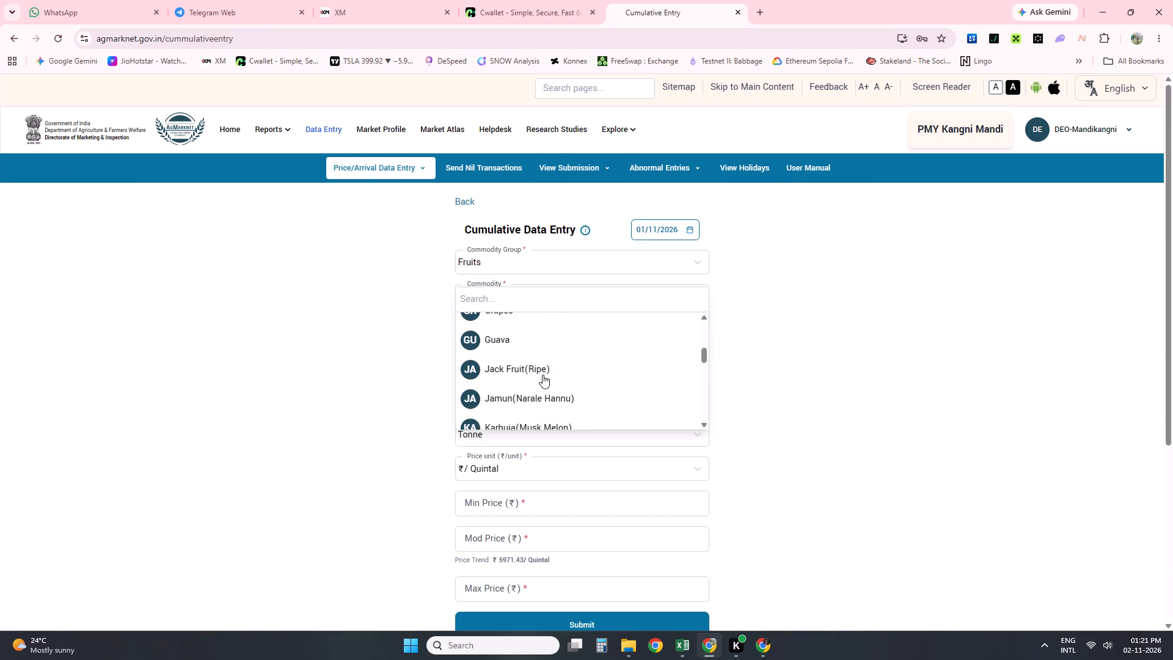
{"action": "scroll", "coordinate": [543, 375], "scroll_direction": "down", "scroll_amount": 3}
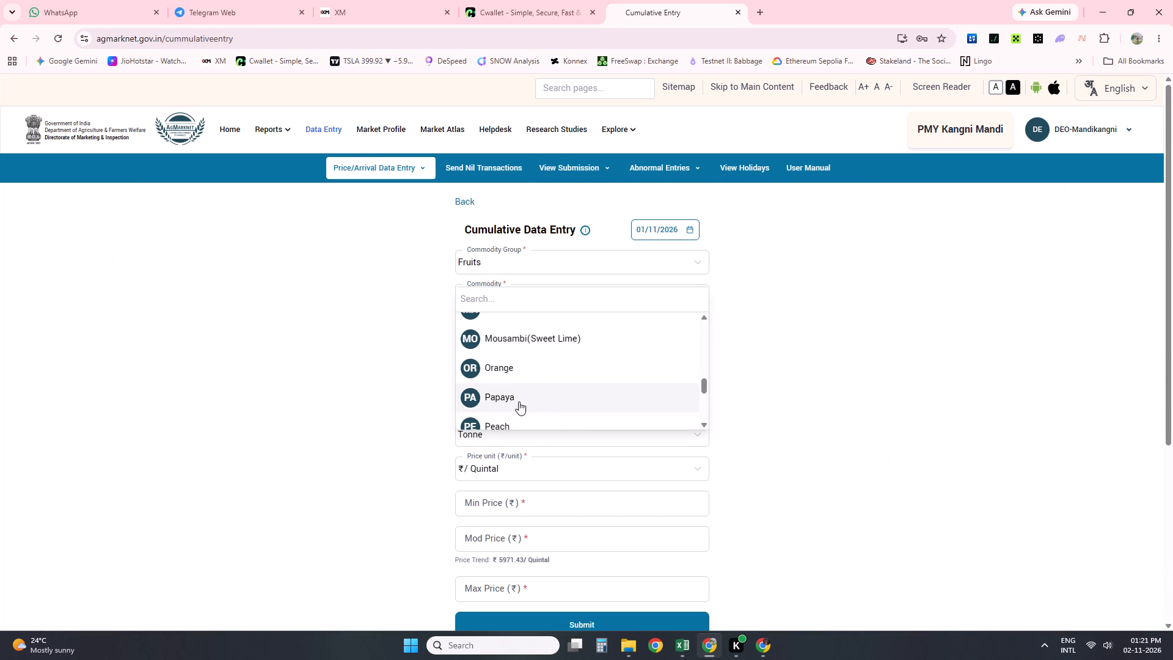
{"action": "left_click", "coordinate": [519, 402]}
{"action": "left_click", "coordinate": [530, 324]}
{"action": "left_click", "coordinate": [516, 367]}
{"action": "left_click", "coordinate": [516, 367]}
{"action": "left_click", "coordinate": [509, 392]}
Enter quantity 0.6 with min price 5000, mod price 5500 and max price 6000, and submit the Papaya entry.
{"action": "left_click", "coordinate": [510, 405]}
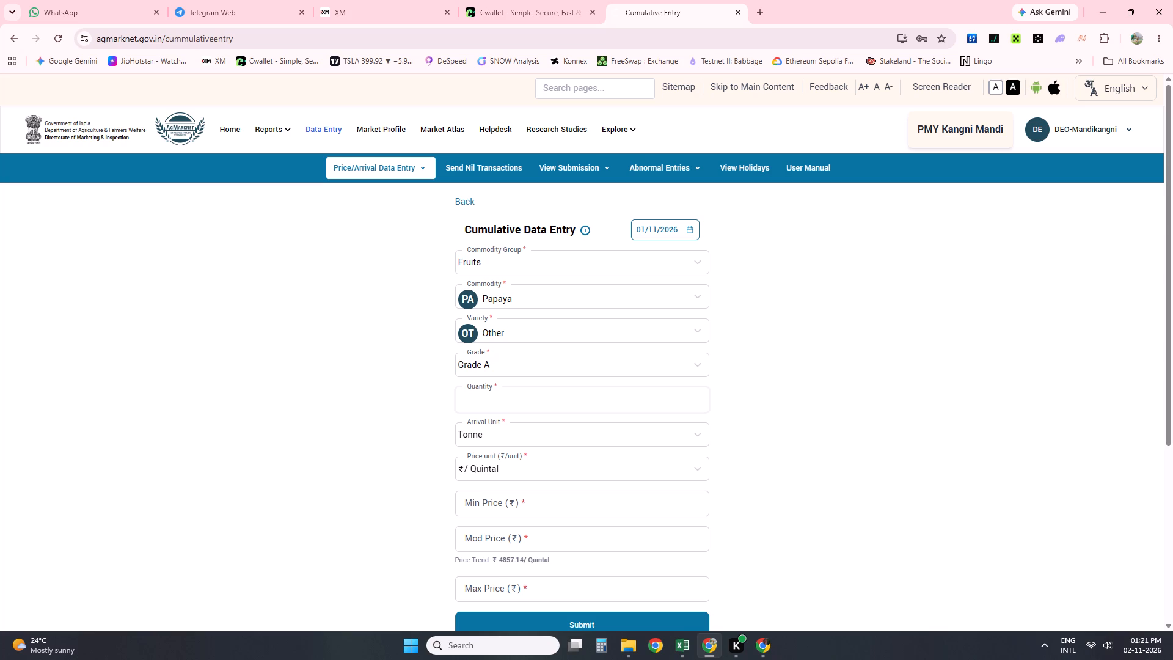
{"action": "type", "text": "0.6"}
{"action": "key", "text": "Tab"}
{"action": "key", "text": "Tab"}
{"action": "key", "text": "Tab"}
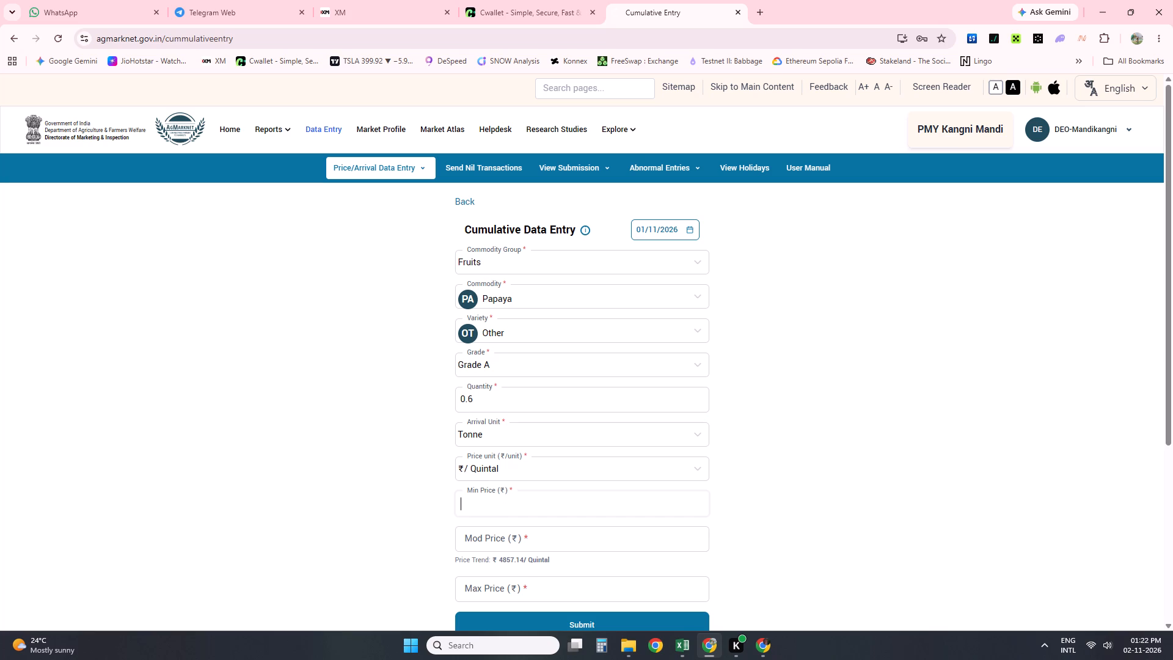
{"action": "type", "text": "5000"}
{"action": "key", "text": "Tab"}
{"action": "type", "text": "5500"}
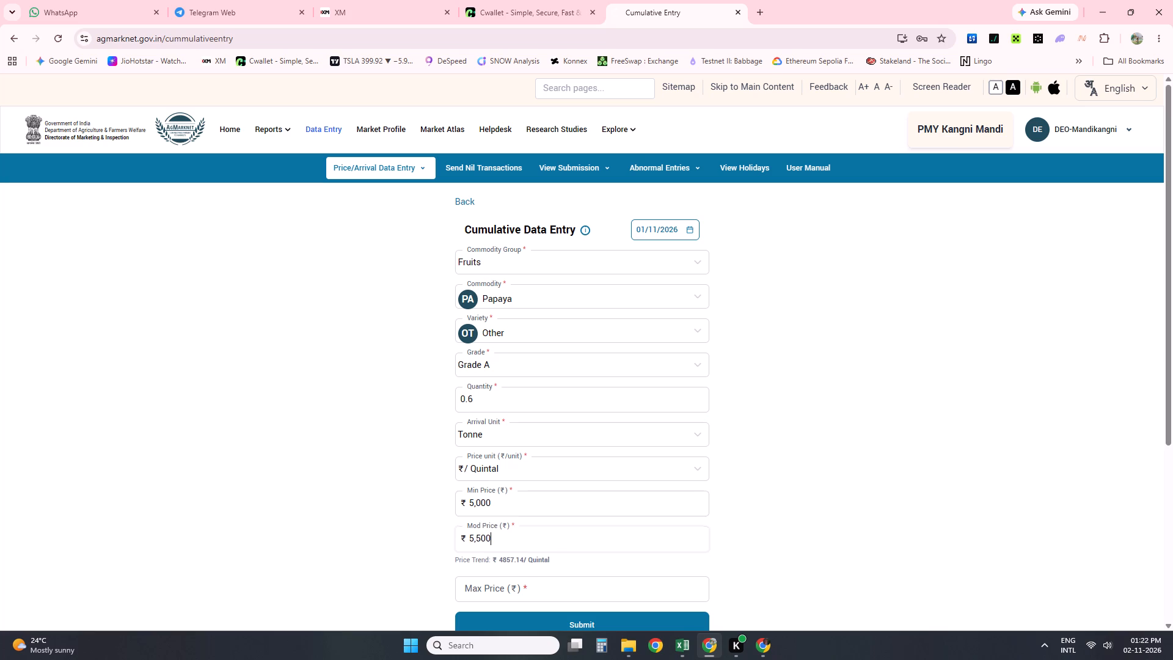
{"action": "key", "text": "Tab"}
{"action": "type", "text": "6000"}
{"action": "key", "text": "Tab"}
{"action": "key", "text": "Return"}
{"action": "key", "text": "Tab"}
{"action": "key", "text": "Return"}
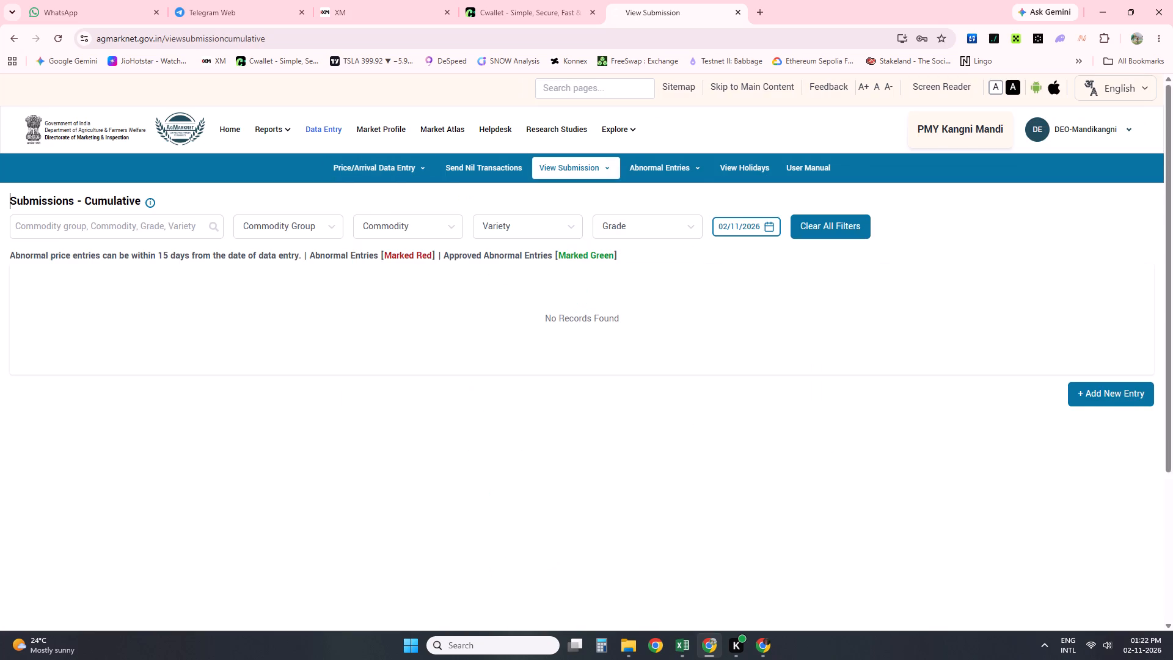
Start a new cumulative entry for commodity Persimon(Japani Fal), variety Persimon(Japani Fal), Grade A.
{"action": "scroll", "coordinate": [510, 405], "scroll_direction": "down", "scroll_amount": 4}
{"action": "scroll", "coordinate": [1037, 337], "scroll_direction": "up", "scroll_amount": 3}
{"action": "left_click", "coordinate": [1089, 356]}
{"action": "left_click", "coordinate": [523, 301]}
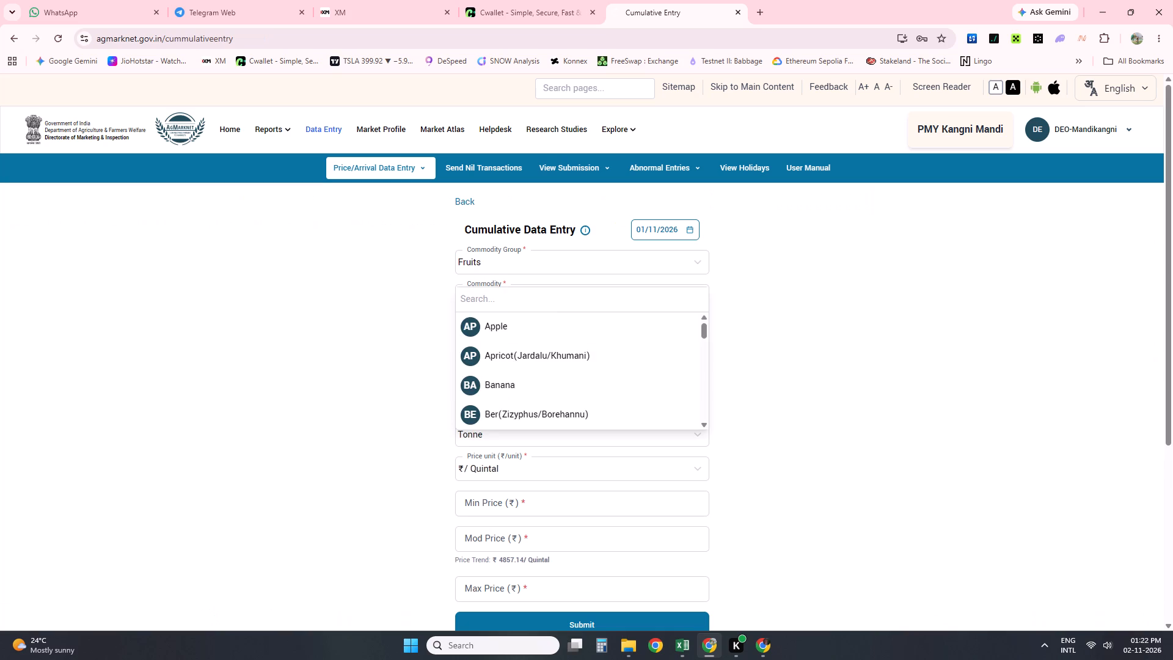
{"action": "scroll", "coordinate": [568, 400], "scroll_direction": "down", "scroll_amount": 8}
{"action": "scroll", "coordinate": [535, 356], "scroll_direction": "down", "scroll_amount": 1}
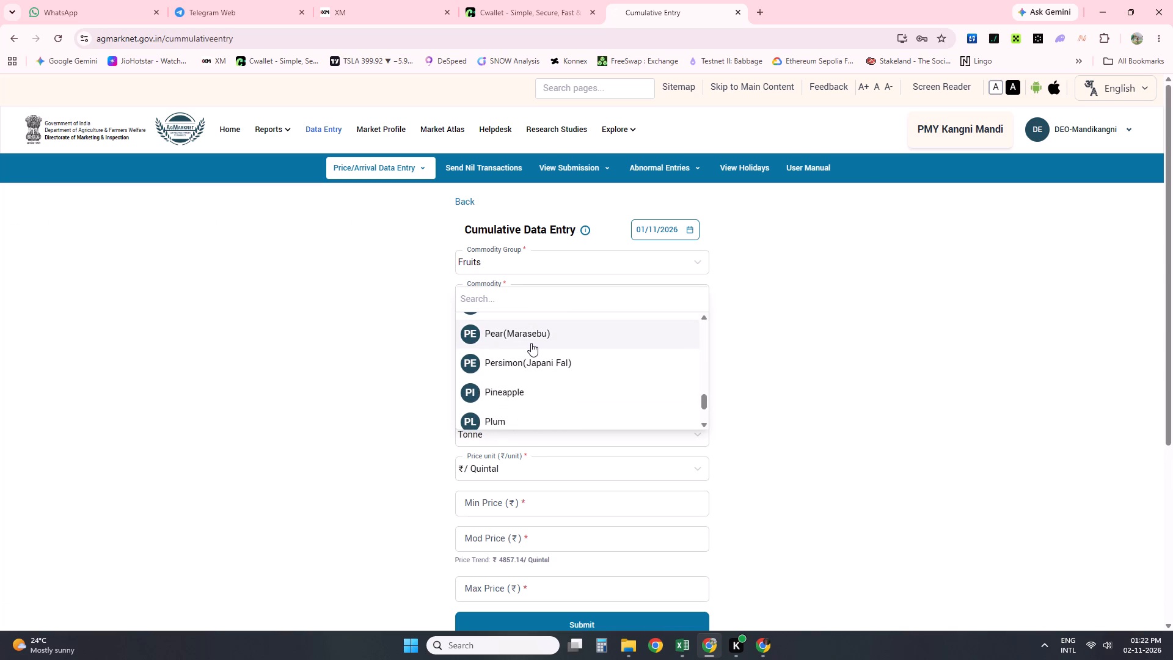
{"action": "left_click", "coordinate": [533, 373]}
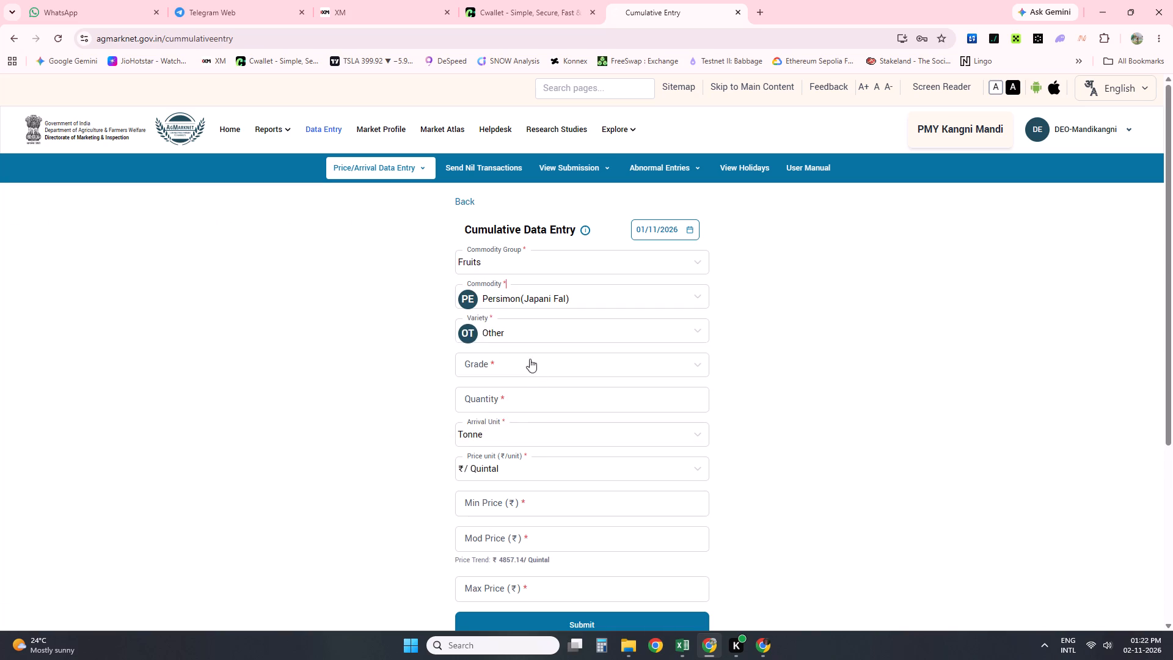
{"action": "left_click", "coordinate": [527, 336]}
{"action": "double_click", "coordinate": [519, 365]}
{"action": "left_click", "coordinate": [519, 384]}
Enter quantity 1.3 with min price 10000, mod price 12000 and max price 14200, and submit the Persimon(Japani Fal) entry.
{"action": "left_click", "coordinate": [519, 405]}
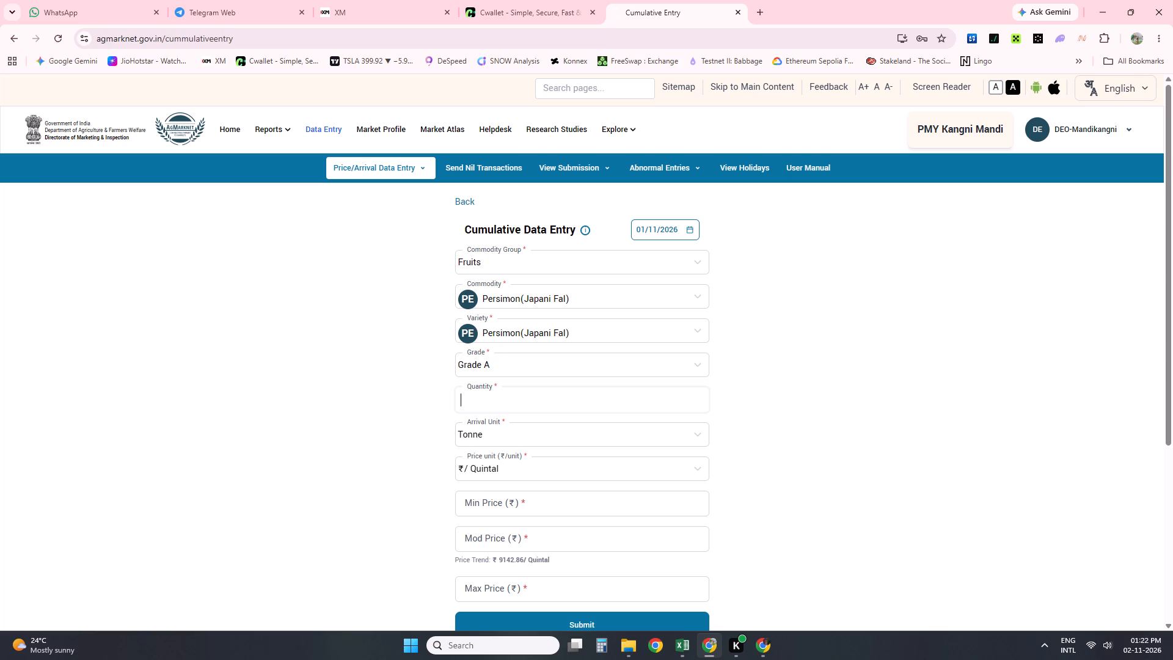
{"action": "type", "text": "1.3"}
{"action": "key", "text": "Tab"}
{"action": "key", "text": "Tab"}
{"action": "key", "text": "Tab"}
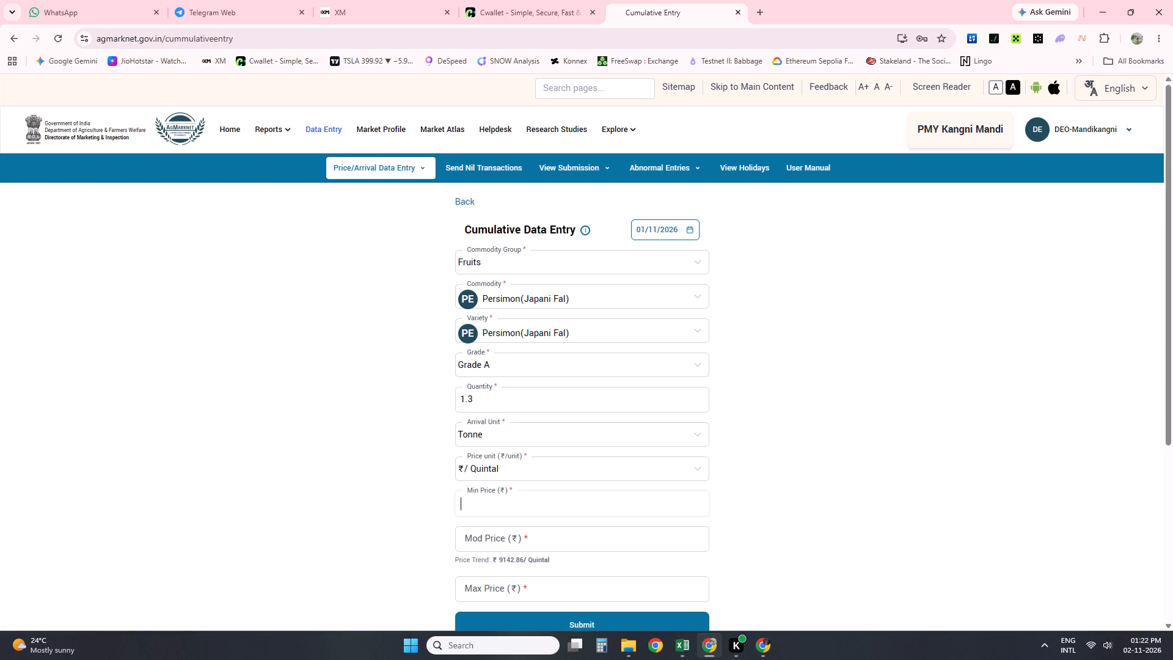
{"action": "type", "text": "10000"}
{"action": "key", "text": "Tab"}
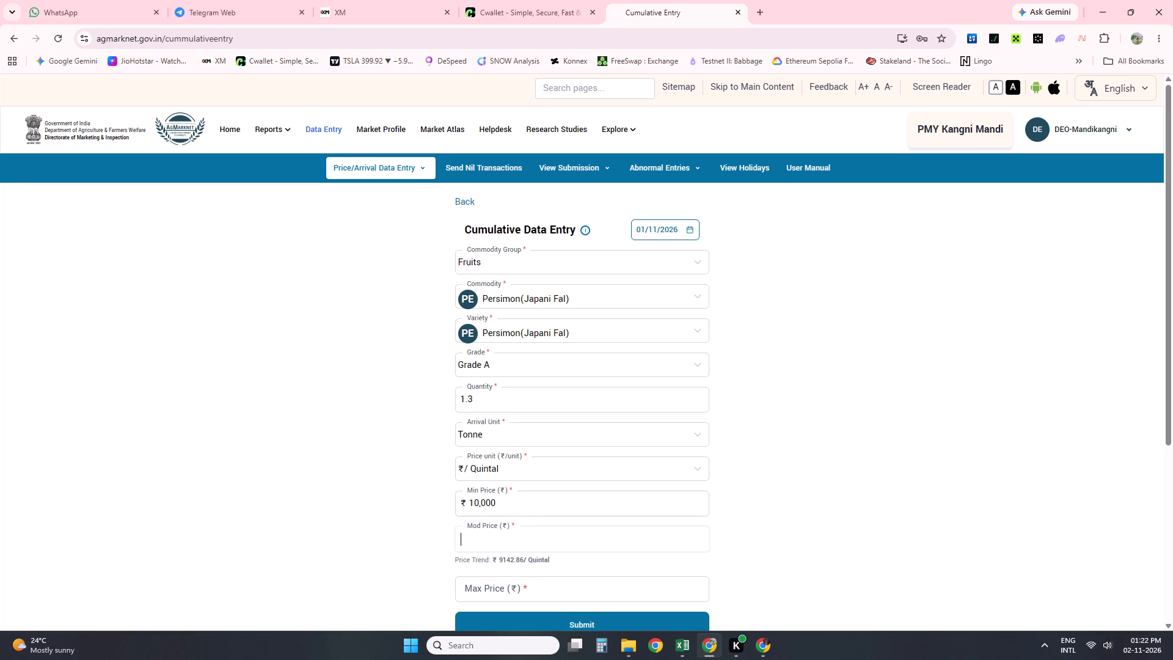
{"action": "type", "text": "12000"}
{"action": "key", "text": "Tab"}
{"action": "type", "text": "14200"}
{"action": "key", "text": "Tab"}
{"action": "key", "text": "Return"}
{"action": "key", "text": "Tab"}
{"action": "key", "text": "Return"}
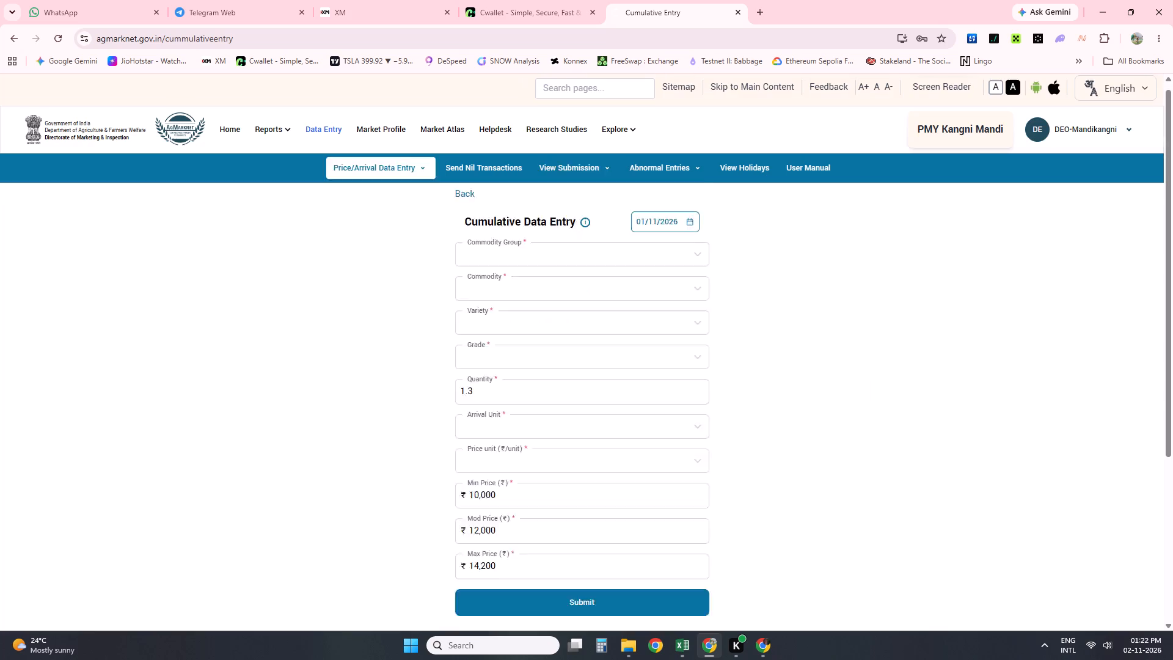
Start a new cumulative entry for commodity Pomegranate, variety Pomogranate, Grade A.
{"action": "left_click", "coordinate": [1125, 387]}
{"action": "left_click", "coordinate": [518, 294]}
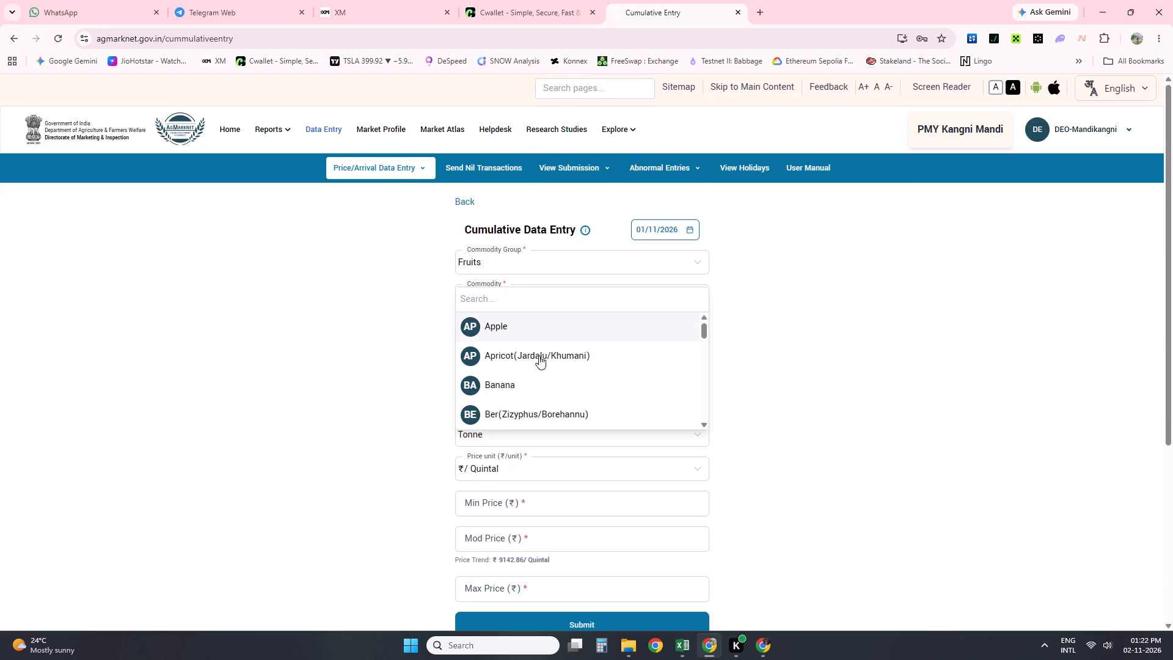
{"action": "scroll", "coordinate": [544, 384], "scroll_direction": "down", "scroll_amount": 4}
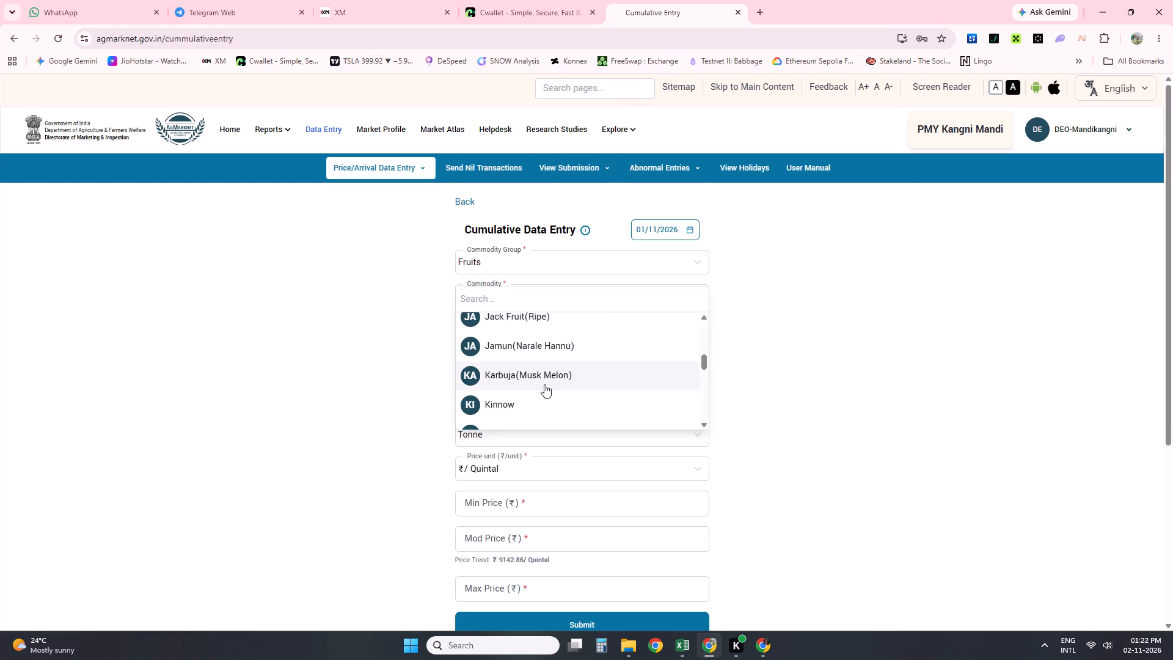
{"action": "scroll", "coordinate": [544, 384], "scroll_direction": "down", "scroll_amount": 2}
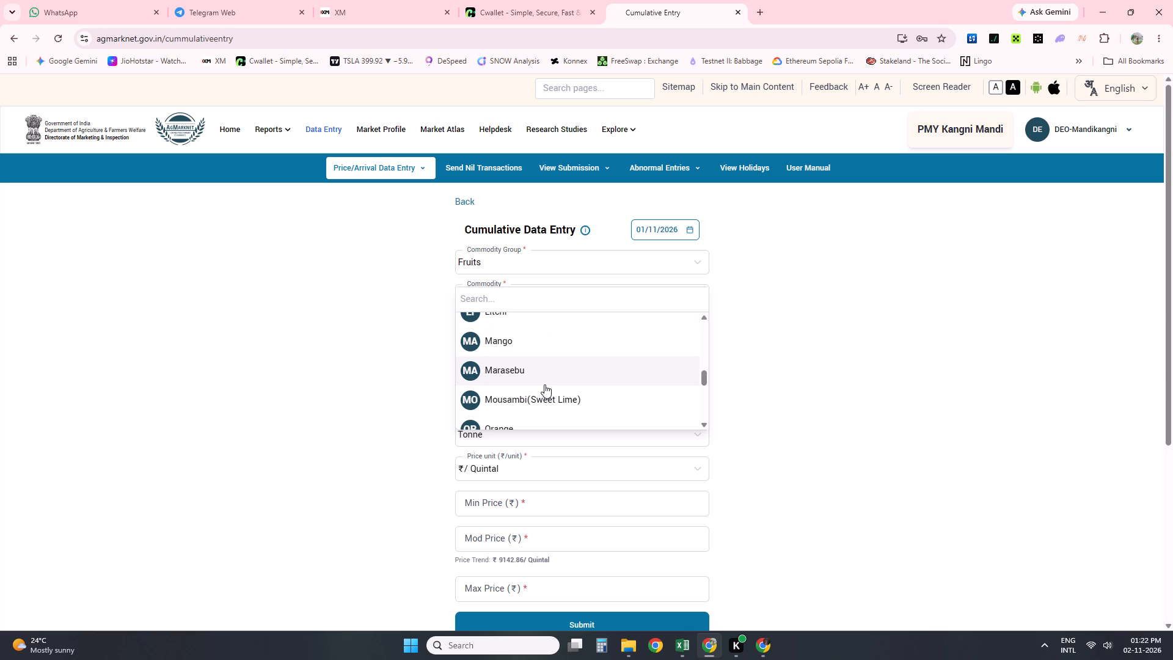
{"action": "scroll", "coordinate": [544, 384], "scroll_direction": "down", "scroll_amount": 3}
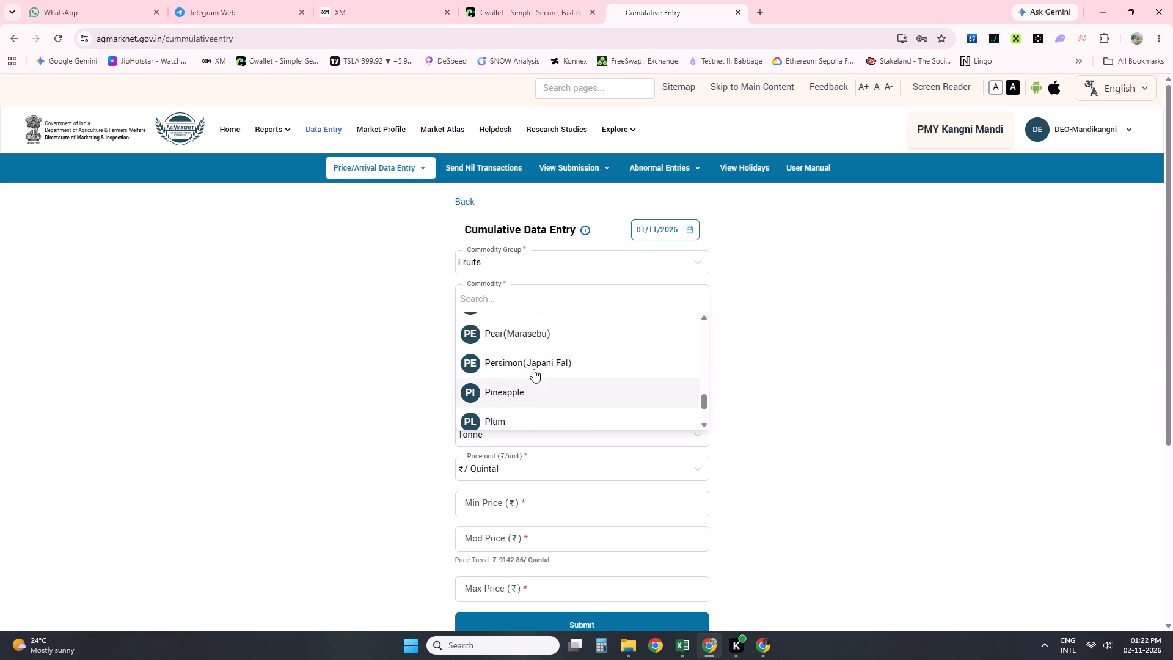
{"action": "scroll", "coordinate": [533, 366], "scroll_direction": "down", "scroll_amount": 1}
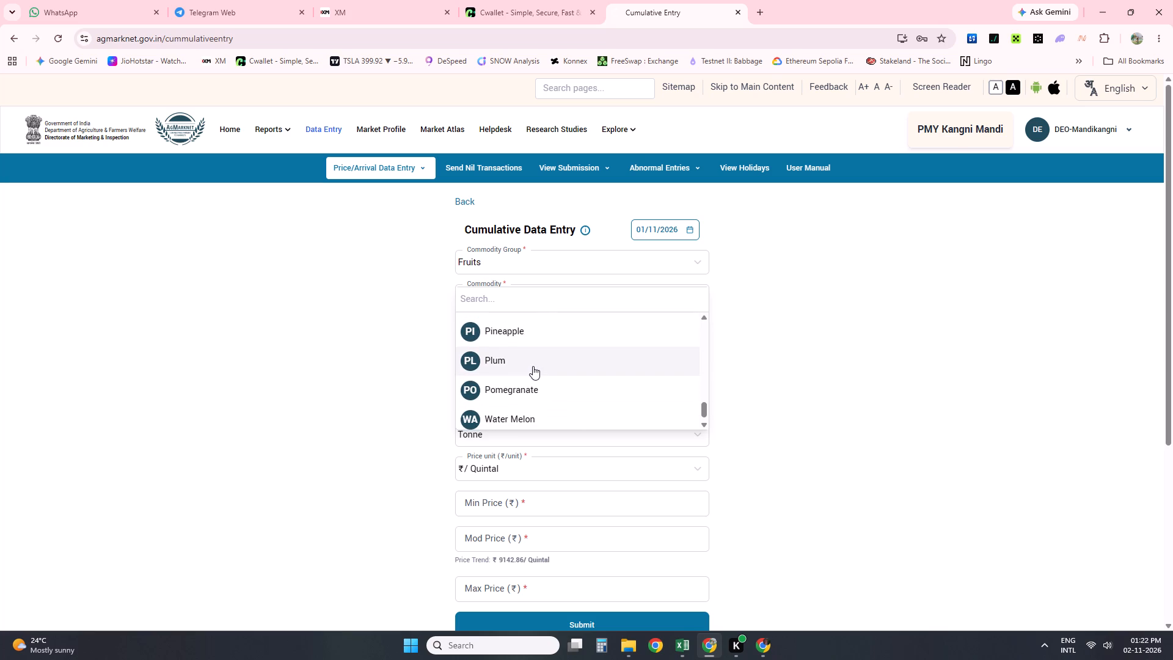
{"action": "scroll", "coordinate": [533, 366], "scroll_direction": "down", "scroll_amount": 1}
{"action": "left_click", "coordinate": [515, 390]}
{"action": "left_click", "coordinate": [519, 328]}
{"action": "left_click", "coordinate": [518, 368]}
{"action": "left_click", "coordinate": [518, 375]}
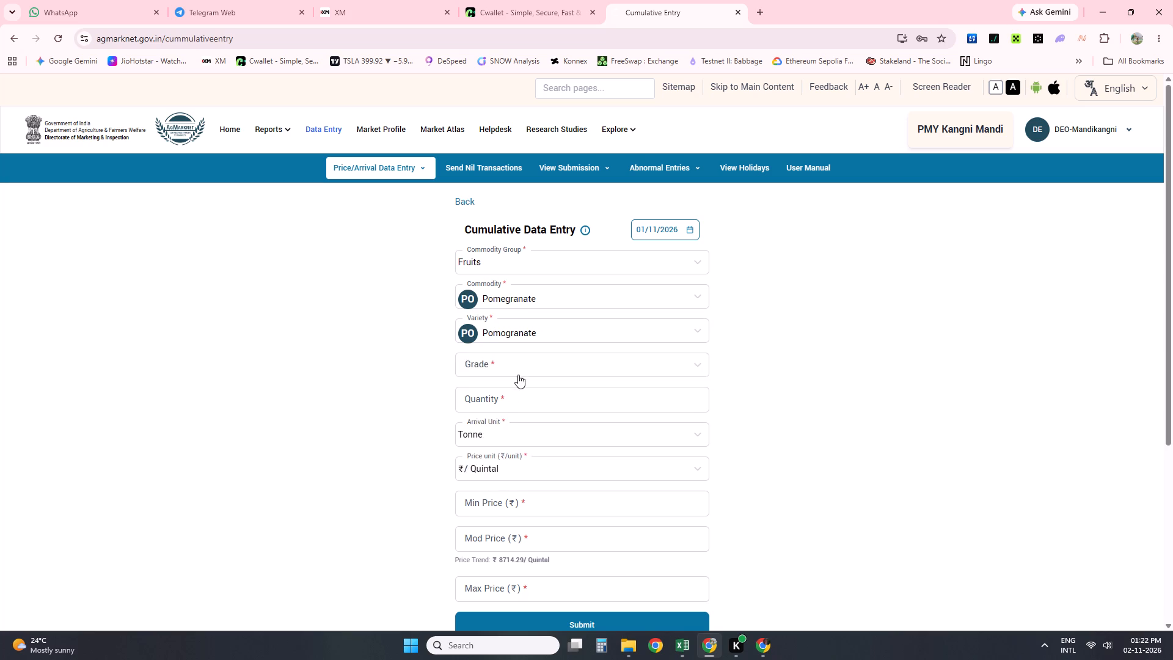
{"action": "left_click", "coordinate": [518, 387]}
Enter quantity 0.8 with min price 5000, mod price 12000 and max price 18000, and submit the Pomegranate entry.
{"action": "left_click", "coordinate": [519, 394]}
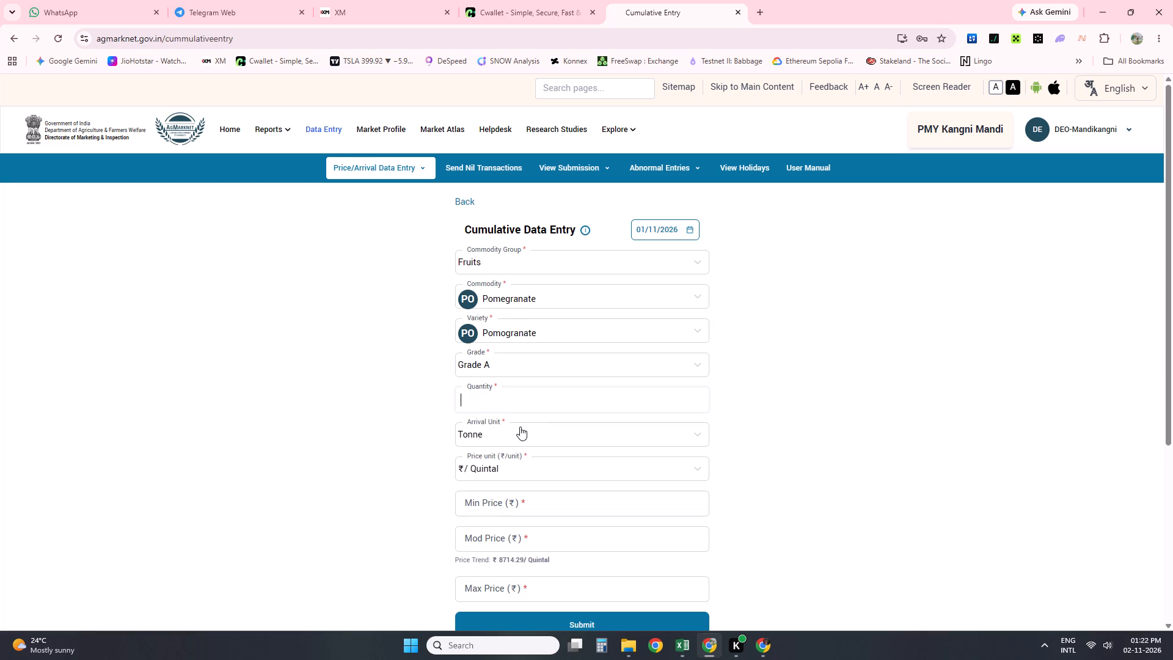
{"action": "type", "text": "0.8"}
{"action": "key", "text": "Tab"}
{"action": "key", "text": "Tab"}
{"action": "key", "text": "Tab"}
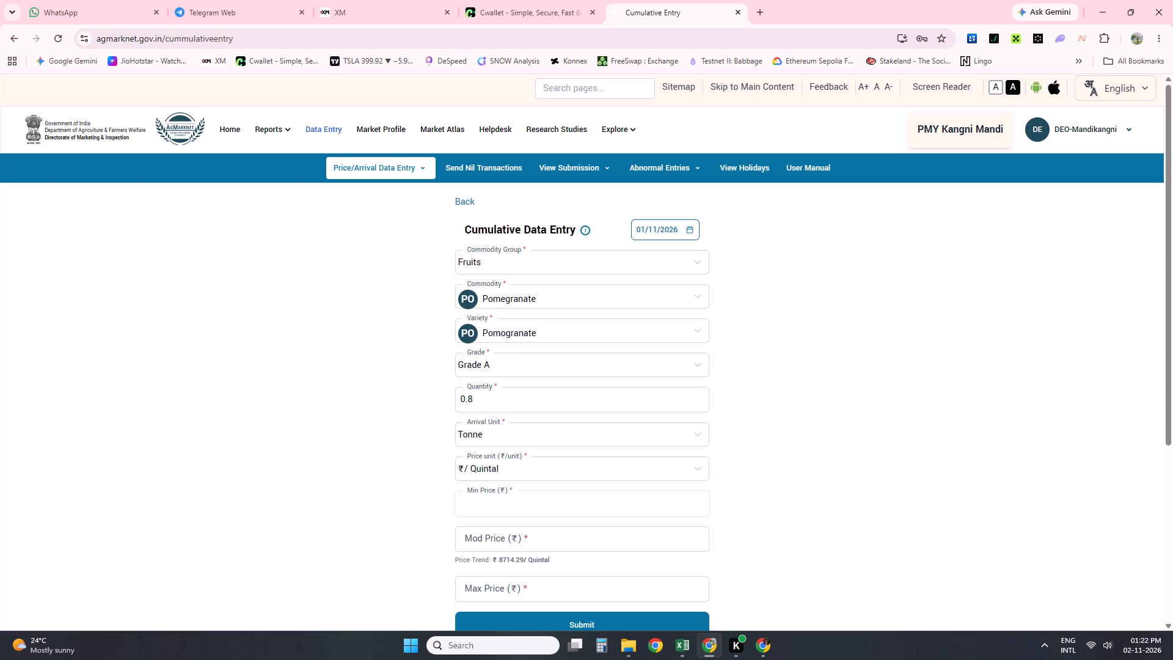
{"action": "type", "text": "5000"}
{"action": "key", "text": "Tab"}
{"action": "type", "text": "12000"}
{"action": "key", "text": "Tab"}
{"action": "type", "text": "18000"}
{"action": "key", "text": "Tab"}
{"action": "key", "text": "Return"}
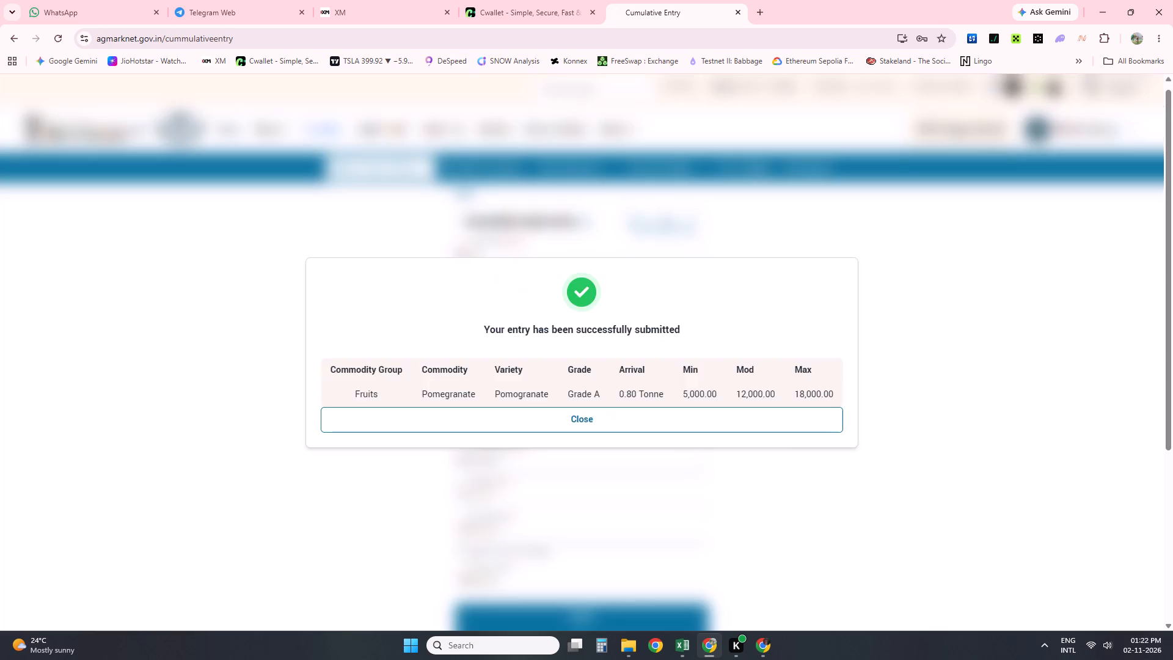
{"action": "key", "text": "Tab"}
{"action": "key", "text": "Return"}
Start a new cumulative entry in the Vegetables group for commodity Beetroot, variety Beetroot, grade FAQ.
{"action": "scroll", "coordinate": [610, 450], "scroll_direction": "down", "scroll_amount": 5}
{"action": "scroll", "coordinate": [1087, 308], "scroll_direction": "up", "scroll_amount": 4}
{"action": "left_click", "coordinate": [1098, 392]}
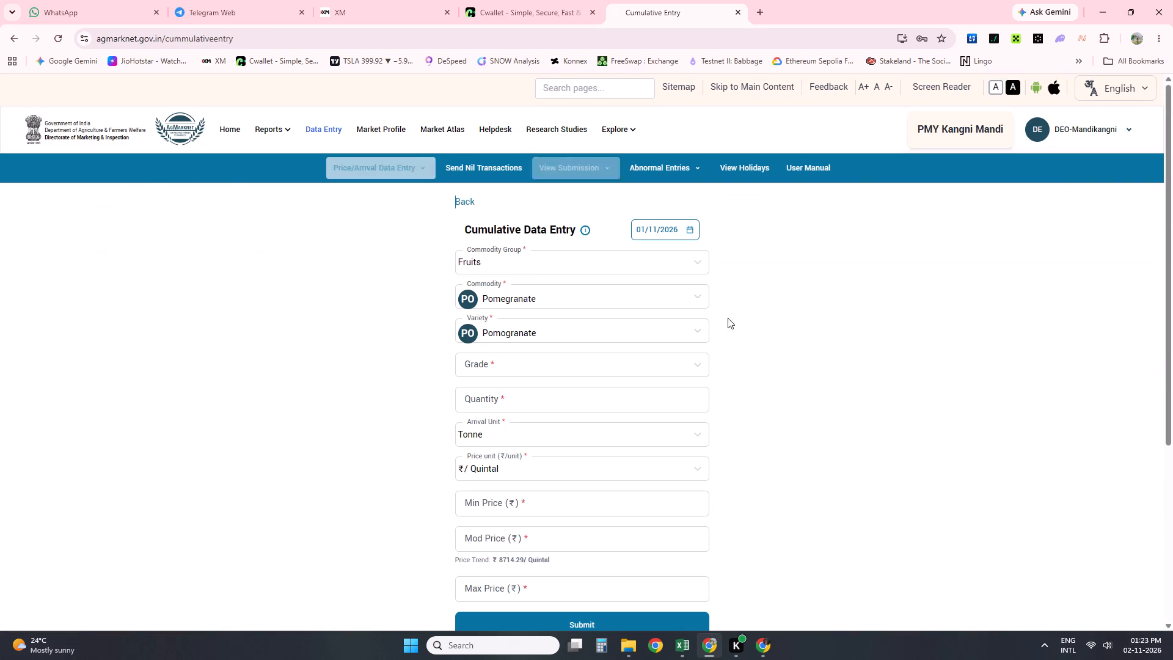
{"action": "left_click", "coordinate": [535, 264]}
{"action": "double_click", "coordinate": [517, 316]}
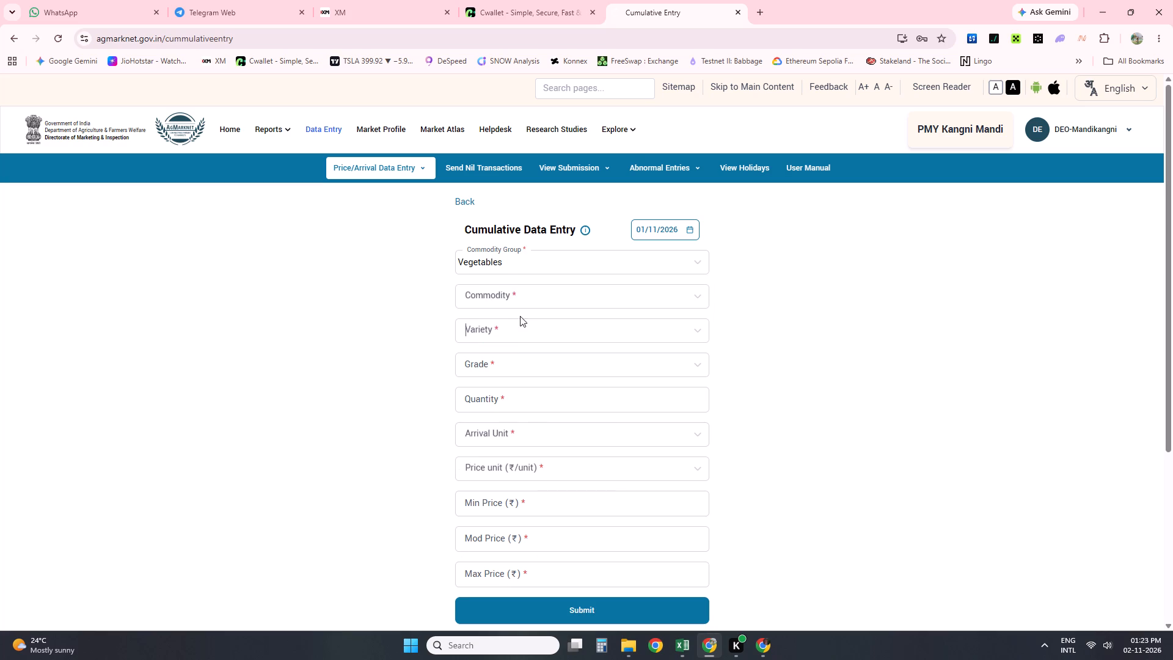
{"action": "left_click", "coordinate": [531, 299]}
{"action": "left_click", "coordinate": [516, 332]}
{"action": "left_click", "coordinate": [514, 328]}
{"action": "left_click", "coordinate": [498, 365]}
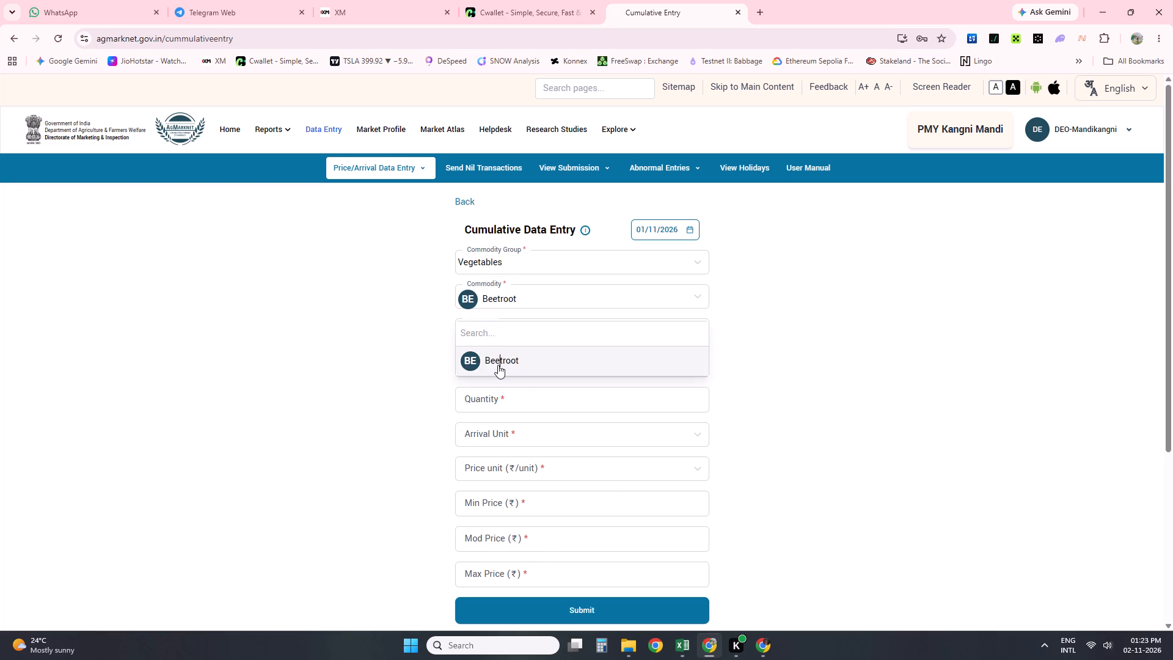
{"action": "left_click", "coordinate": [498, 374]}
{"action": "left_click", "coordinate": [500, 402]}
{"action": "left_click", "coordinate": [517, 409]}
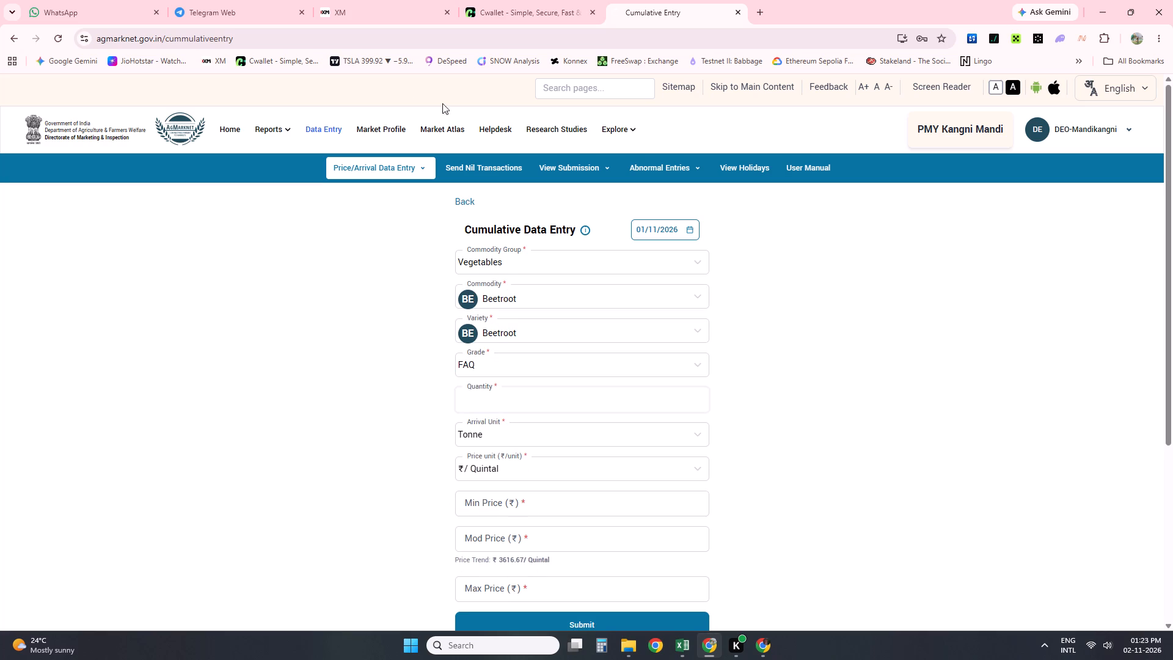
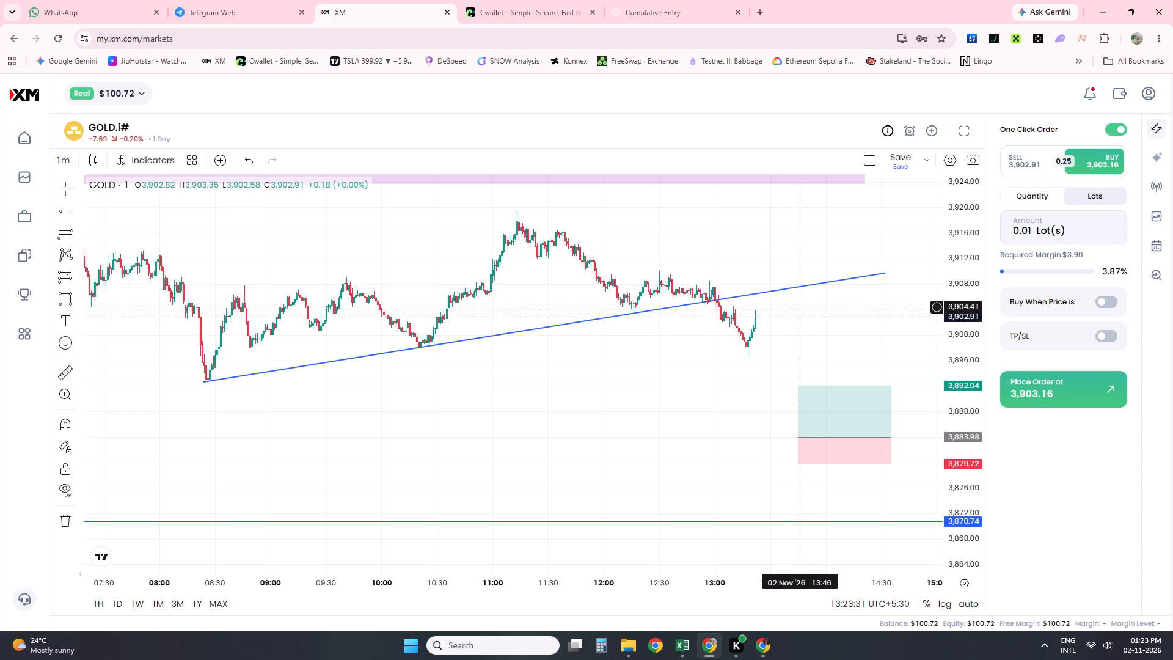
Check the one-minute GOLD chart and the Sell order side on XM, plus the SOL-USDC futures page on Cwallet.
{"action": "left_click_drag", "start_coordinate": [970, 488], "coordinate": [947, 383]}
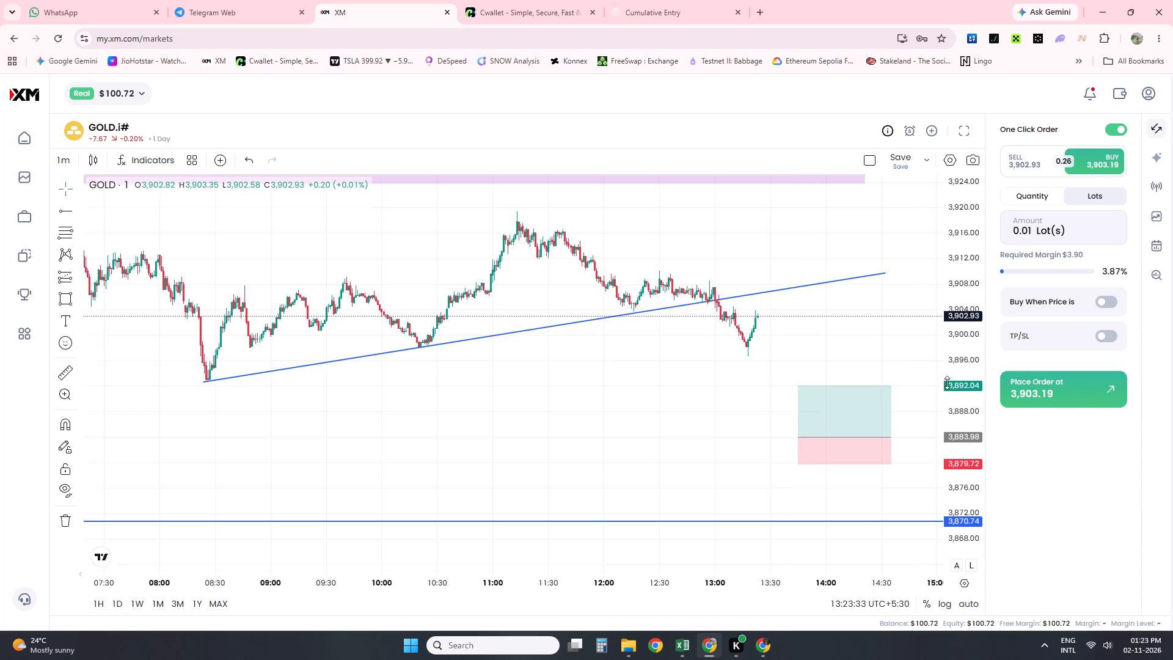
{"action": "left_click_drag", "start_coordinate": [947, 383], "coordinate": [935, 336]}
{"action": "scroll", "coordinate": [860, 381], "scroll_direction": "up", "scroll_amount": 4}
{"action": "left_click_drag", "start_coordinate": [704, 343], "coordinate": [764, 405]}
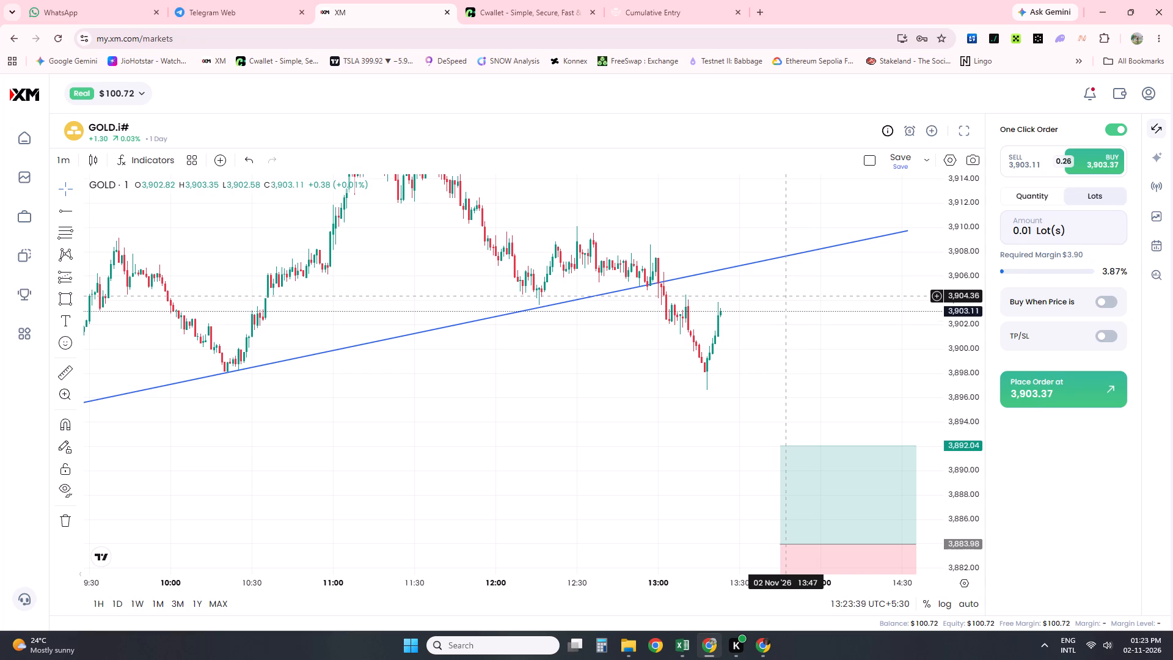
{"action": "left_click", "coordinate": [1037, 164]}
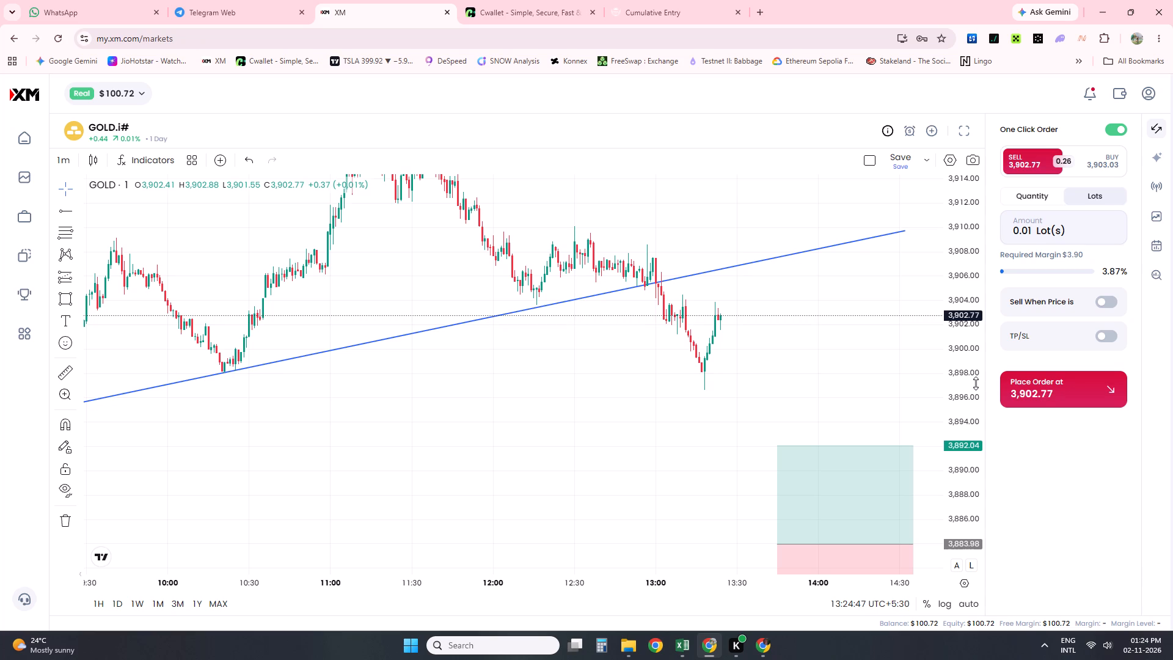
{"action": "left_click", "coordinate": [561, 0]}
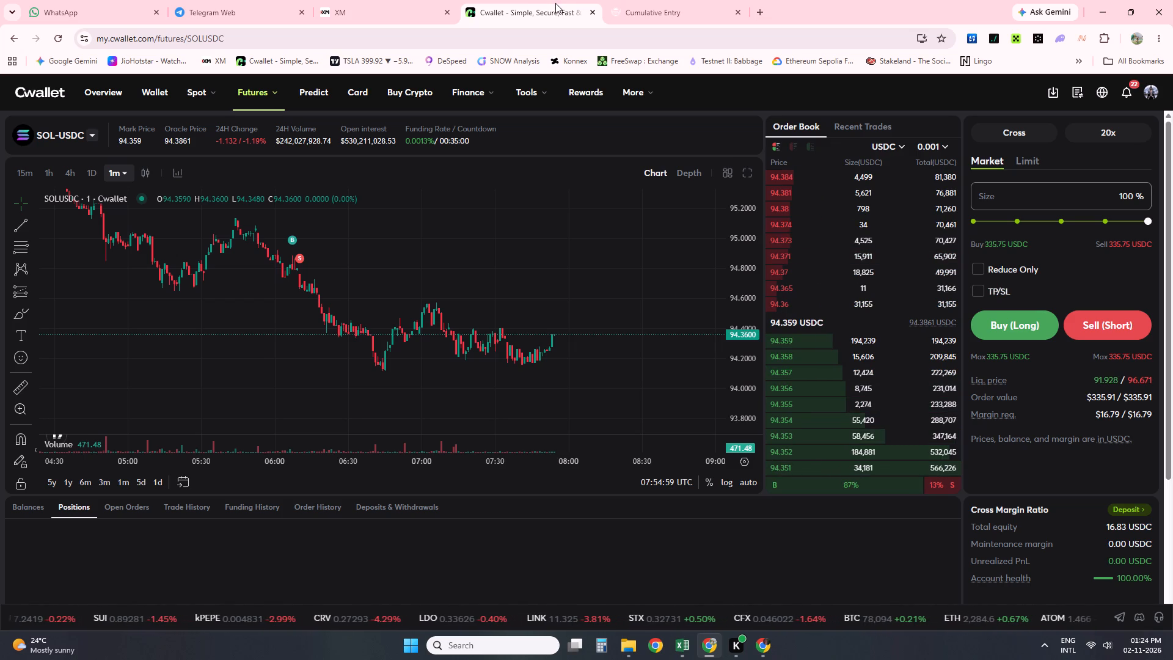
Return to the Agmarknet entry, enter quantity 0.4 with min price 3000, mod price 3200 and max price 3500, and submit the Beetroot entry.
{"action": "left_click", "coordinate": [660, 0]}
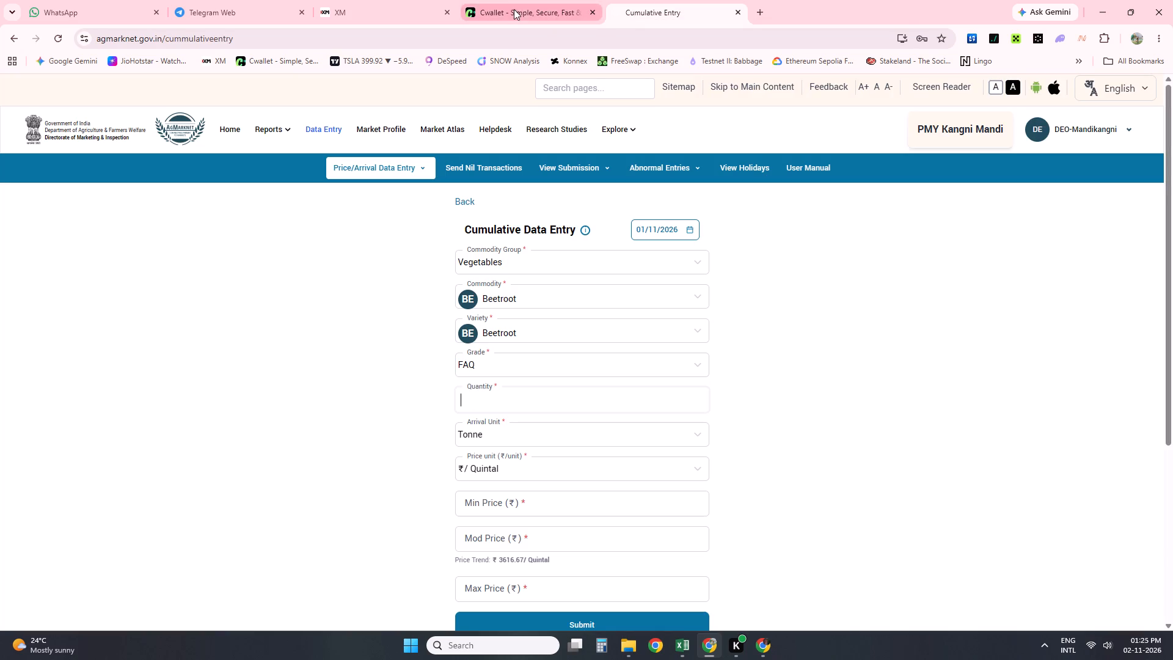
{"action": "left_click", "coordinate": [499, 397]}
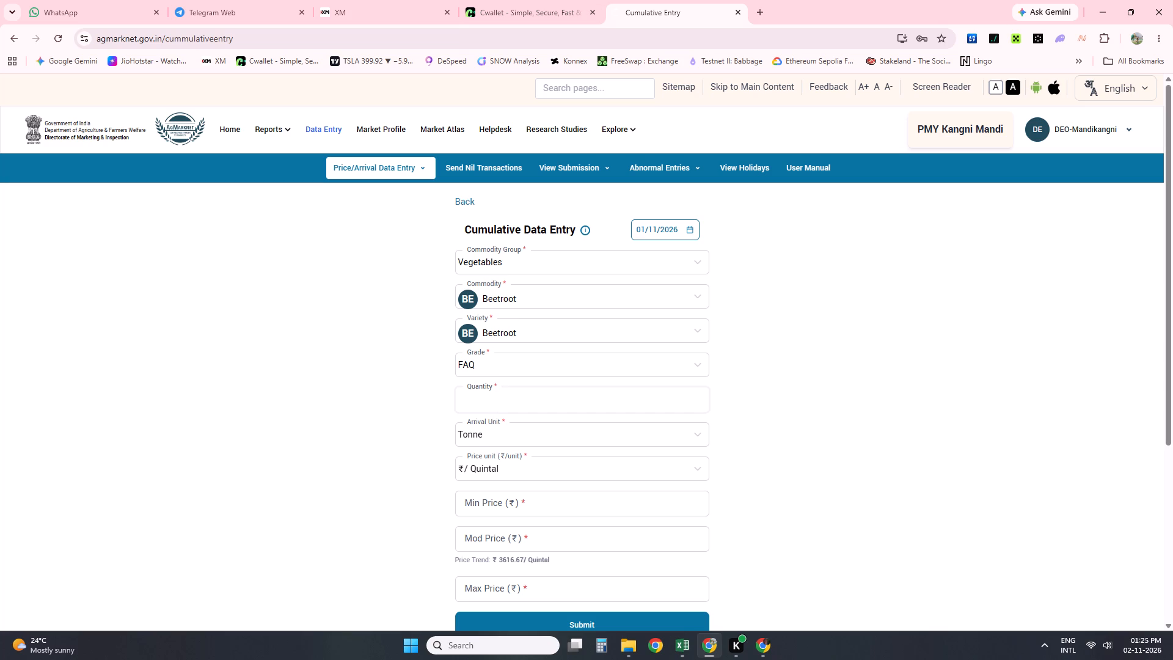
{"action": "type", "text": "0.4"}
{"action": "key", "text": "Tab"}
{"action": "key", "text": "Tab"}
{"action": "key", "text": "Tab"}
{"action": "type", "text": "3000"}
{"action": "key", "text": "Tab"}
{"action": "type", "text": "3200"}
{"action": "key", "text": "Tab"}
{"action": "type", "text": "3500"}
{"action": "key", "text": "Tab"}
{"action": "key", "text": "Return"}
{"action": "key", "text": "Tab"}
{"action": "key", "text": "Return"}
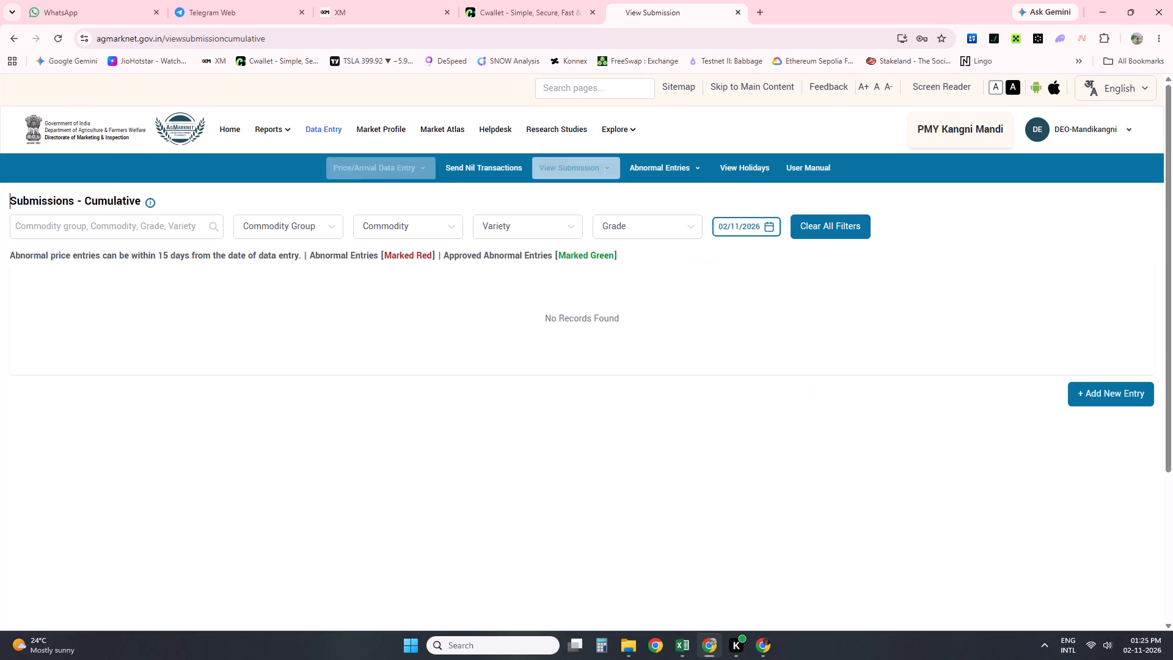
Start a new cumulative entry for commodity Bhindi(Ladies Finger), variety Bhindi, grade FAQ.
{"action": "scroll", "coordinate": [499, 397], "scroll_direction": "down", "scroll_amount": 4}
{"action": "left_click", "coordinate": [1091, 190]}
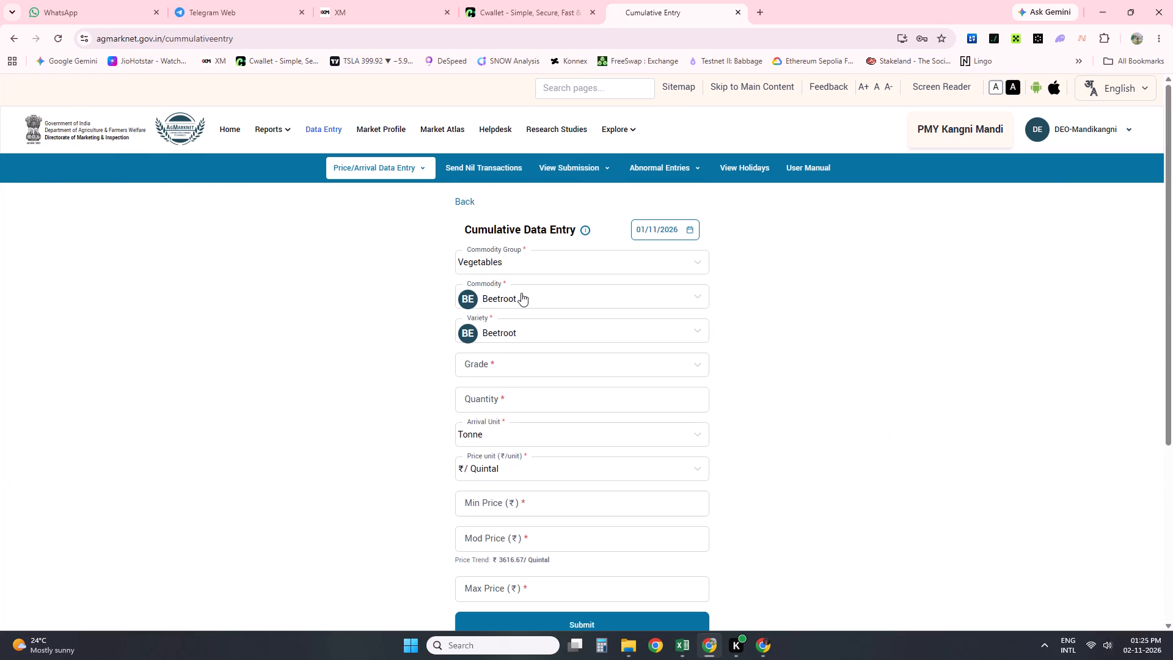
{"action": "left_click", "coordinate": [521, 293]}
{"action": "scroll", "coordinate": [535, 402], "scroll_direction": "down", "scroll_amount": 1}
{"action": "scroll", "coordinate": [535, 402], "scroll_direction": "up", "scroll_amount": 1}
{"action": "left_click", "coordinate": [535, 359]}
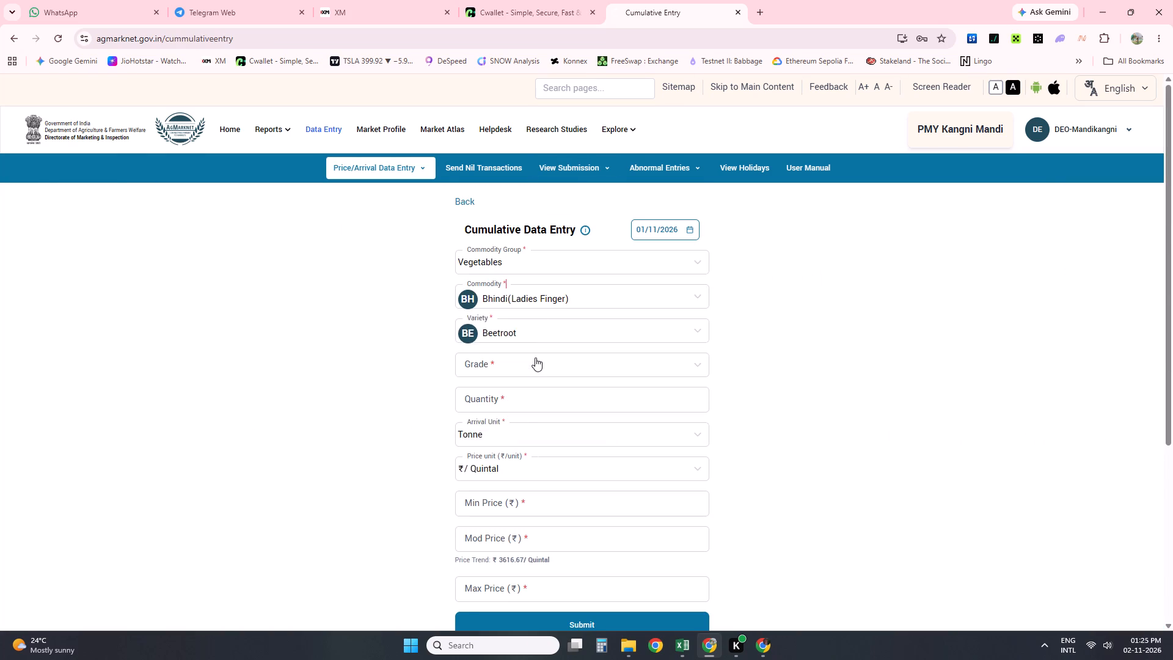
{"action": "left_click", "coordinate": [531, 301]}
{"action": "left_click", "coordinate": [309, 324]}
{"action": "left_click", "coordinate": [497, 326]}
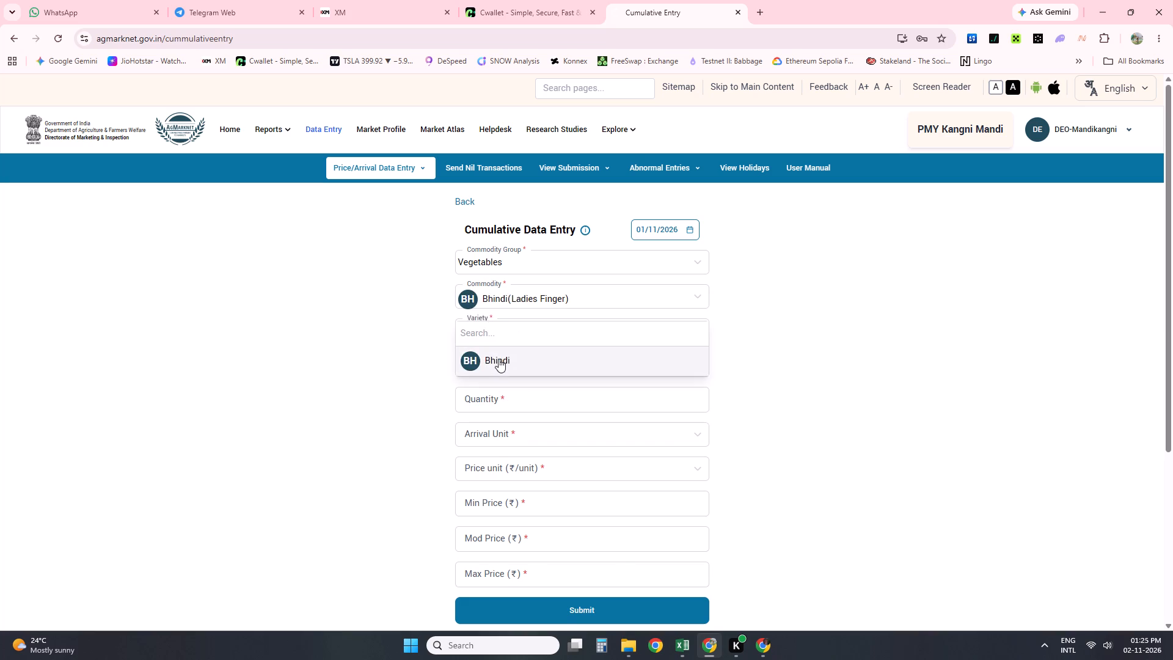
{"action": "double_click", "coordinate": [499, 359]}
{"action": "left_click", "coordinate": [497, 390]}
{"action": "left_click", "coordinate": [496, 406]}
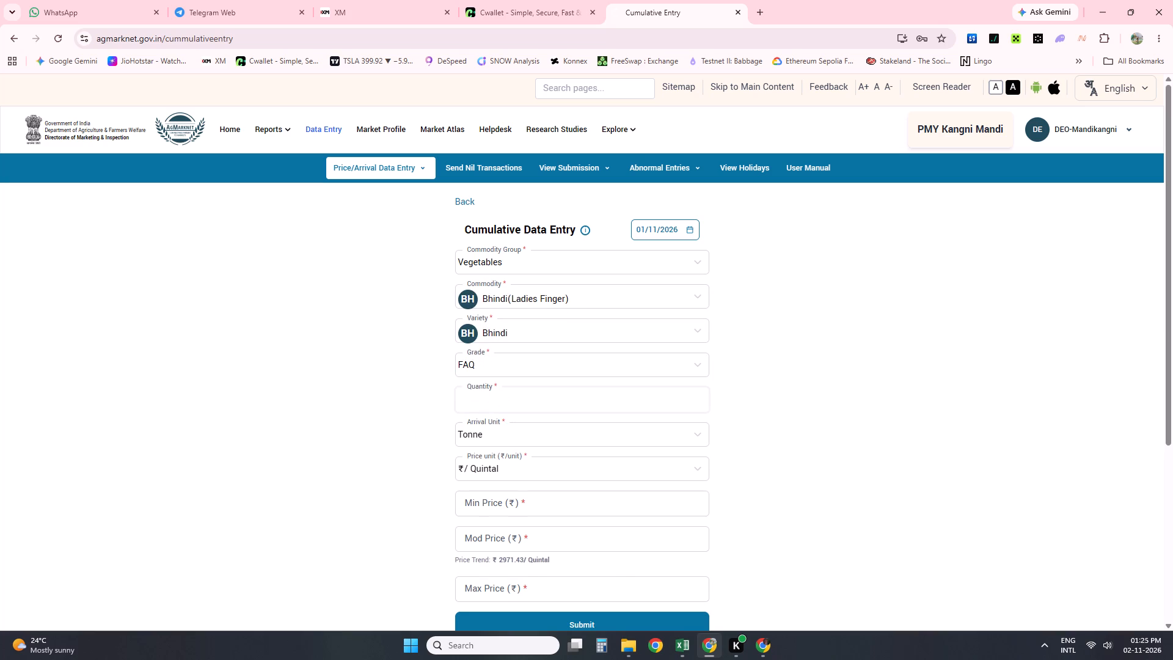
Enter quantity 0.9 with min price 2800, mod price 3200 and max price 3500, and submit the Bhindi(Ladies Finger) entry.
{"action": "type", "text": "0.9"}
{"action": "key", "text": "Tab"}
{"action": "key", "text": "Tab"}
{"action": "key", "text": "Tab"}
{"action": "type", "text": "2800"}
{"action": "key", "text": "Tab"}
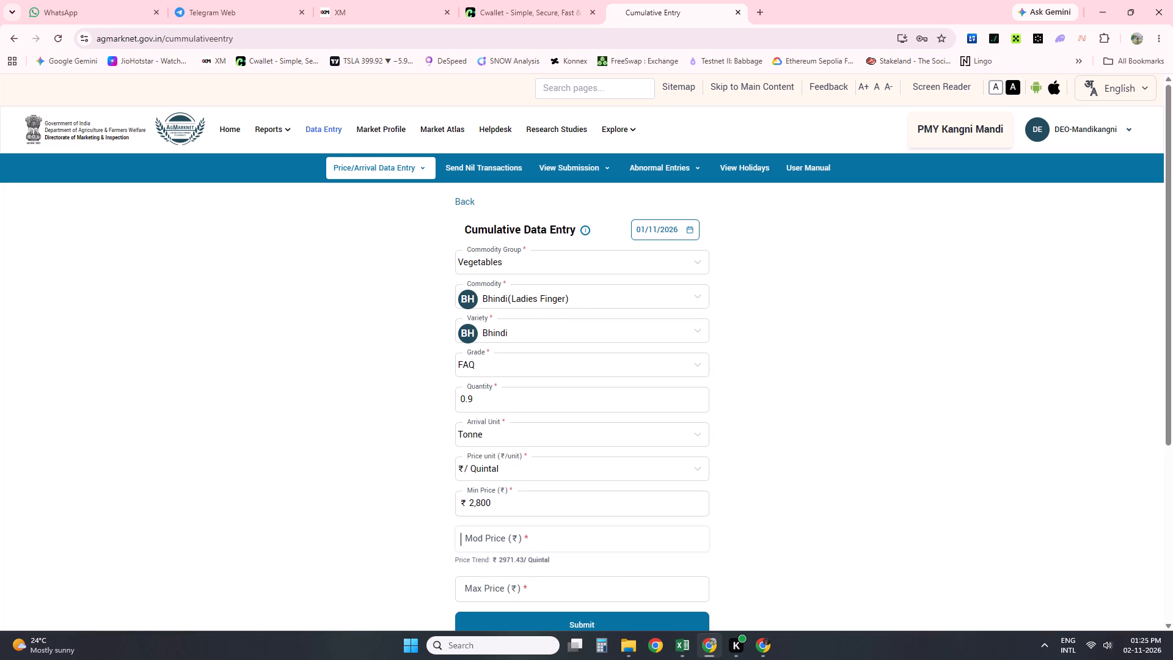
{"action": "type", "text": "3200"}
{"action": "key", "text": "Tab"}
{"action": "type", "text": "3500"}
{"action": "key", "text": "Tab"}
{"action": "key", "text": "Return"}
{"action": "key", "text": "Tab"}
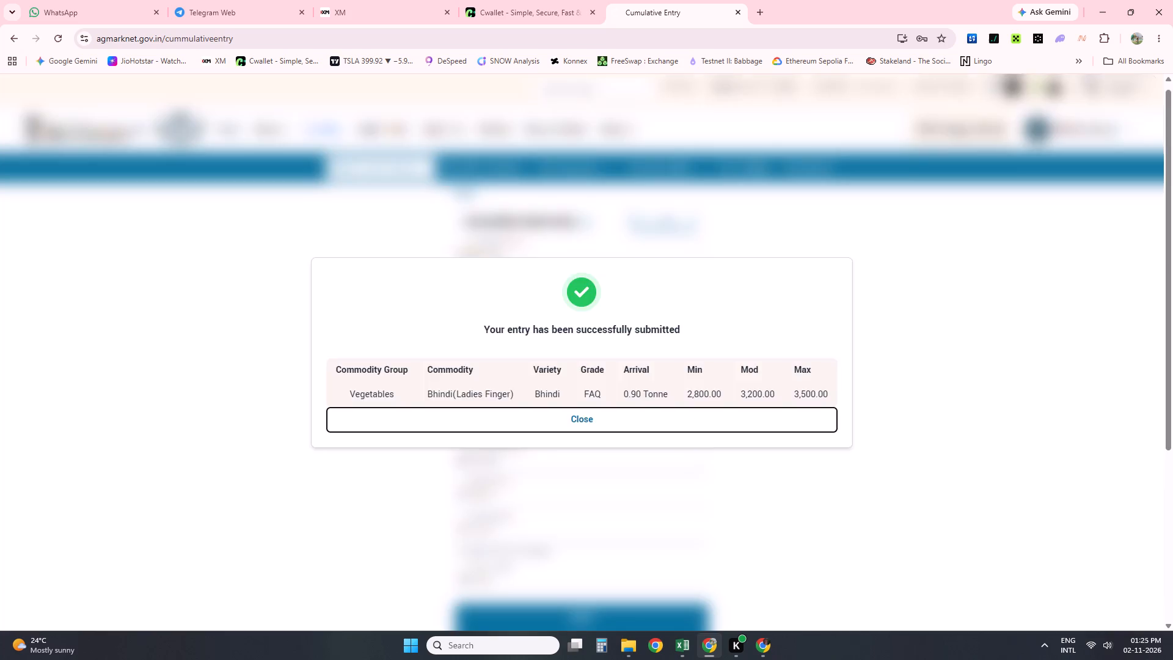
{"action": "key", "text": "Return"}
Start a new cumulative entry for commodity Bitter gourd, variety Bitter Gourd, grade FAQ.
{"action": "left_click", "coordinate": [1106, 383]}
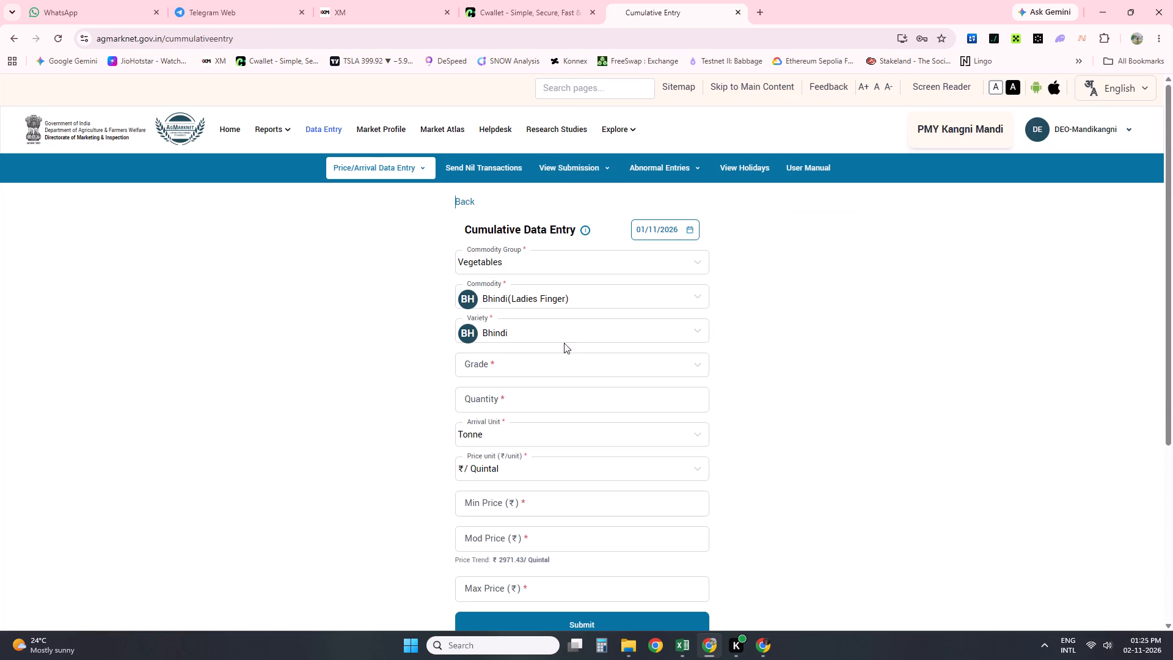
{"action": "left_click", "coordinate": [535, 291]}
{"action": "left_click", "coordinate": [525, 380]}
{"action": "left_click", "coordinate": [524, 337]}
{"action": "double_click", "coordinate": [519, 367]}
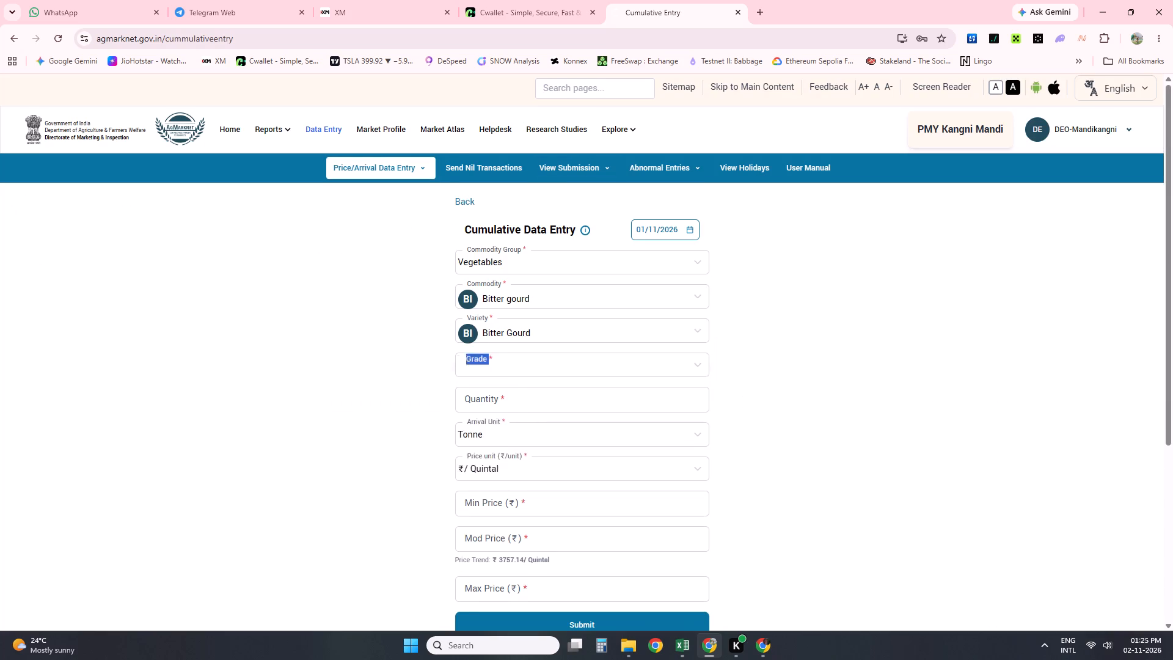
{"action": "left_click", "coordinate": [515, 402]}
{"action": "left_click", "coordinate": [516, 419]}
{"action": "left_click", "coordinate": [516, 403]}
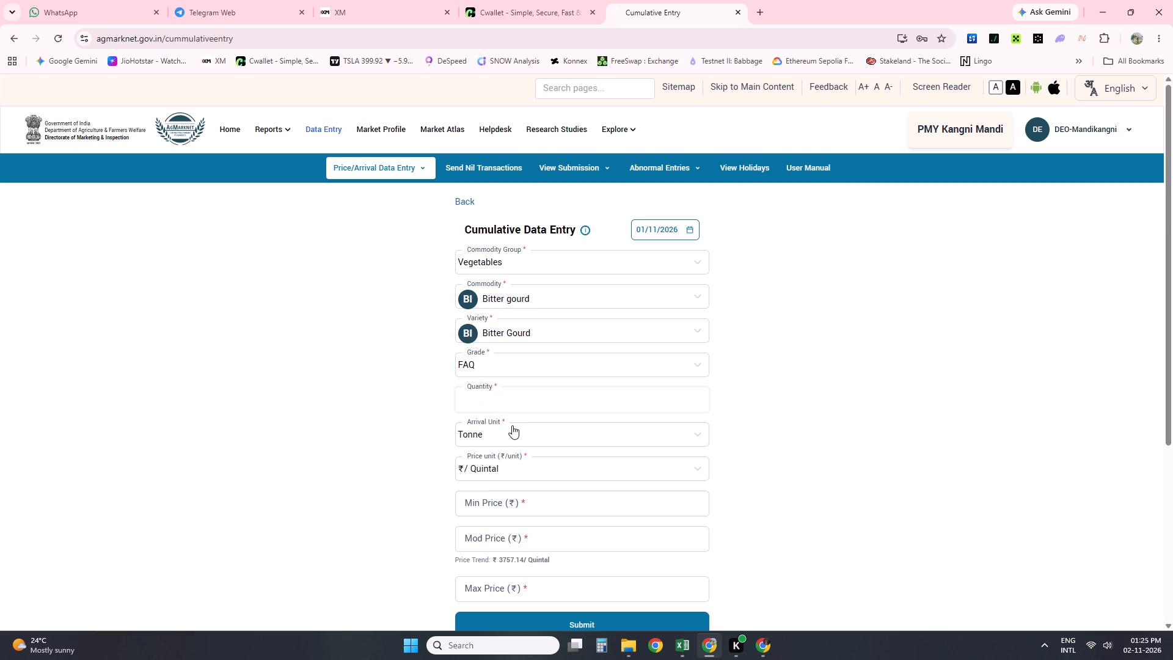
Enter quantity 0.4 with min price 3500, mod price 3800 and max price 4000, and submit the Bitter gourd entry.
{"action": "type", "text": "0.4"}
{"action": "key", "text": "Tab"}
{"action": "key", "text": "Tab"}
{"action": "key", "text": "Tab"}
{"action": "type", "text": "3500"}
{"action": "key", "text": "Tab"}
{"action": "type", "text": "3800"}
{"action": "key", "text": "Tab"}
{"action": "type", "text": "40000"}
{"action": "key", "text": "BackSpace"}
{"action": "key", "text": "Tab"}
{"action": "key", "text": "Return"}
{"action": "key", "text": "Tab"}
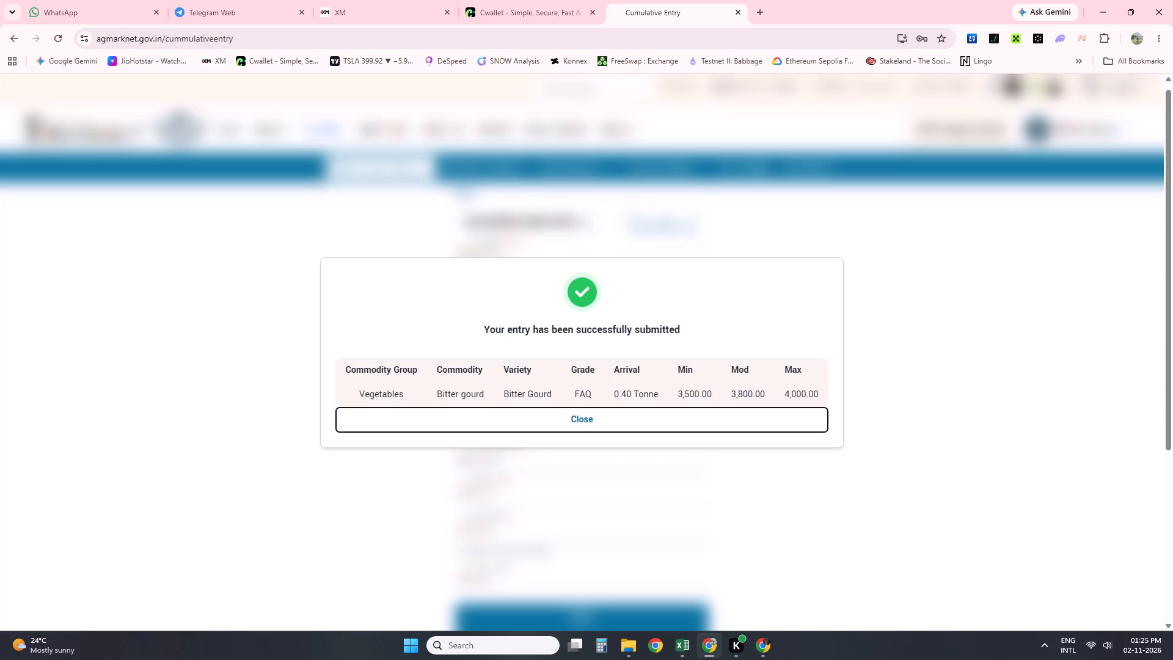
{"action": "key", "text": "Return"}
Start a new cumulative entry for commodity Bottle gourd, variety Bottle Gourd, grade FAQ.
{"action": "left_click", "coordinate": [1122, 393]}
{"action": "left_click", "coordinate": [528, 296]}
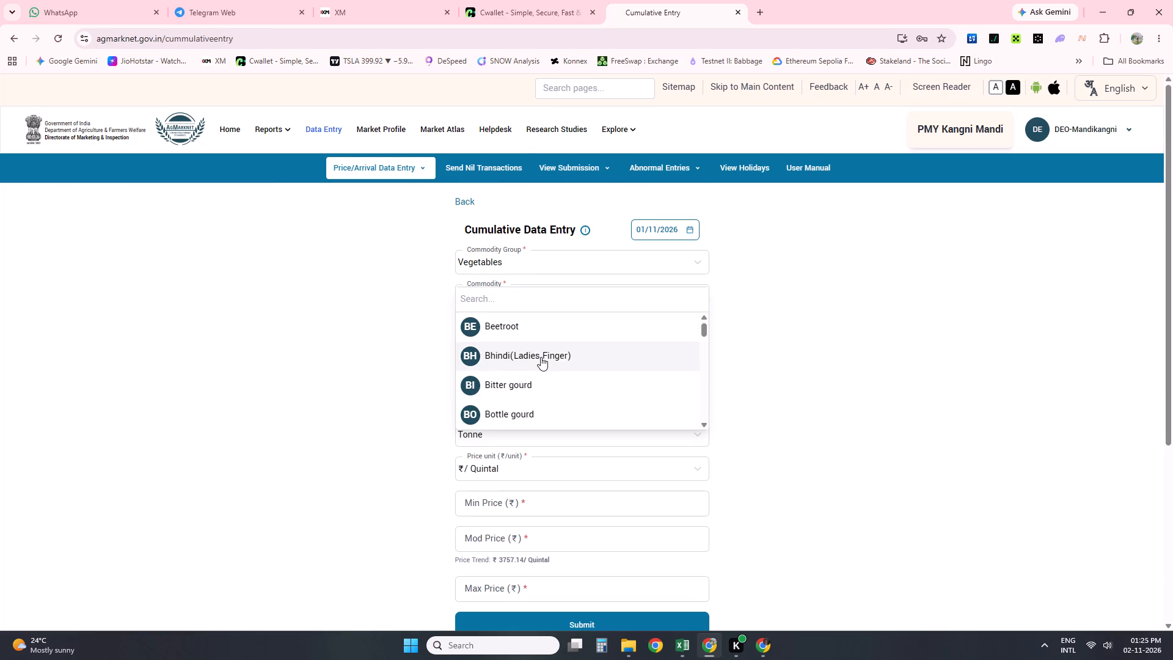
{"action": "left_click", "coordinate": [522, 409]}
{"action": "left_click", "coordinate": [521, 323]}
{"action": "left_click", "coordinate": [497, 362]}
{"action": "left_click", "coordinate": [497, 376]}
{"action": "left_click", "coordinate": [497, 397]}
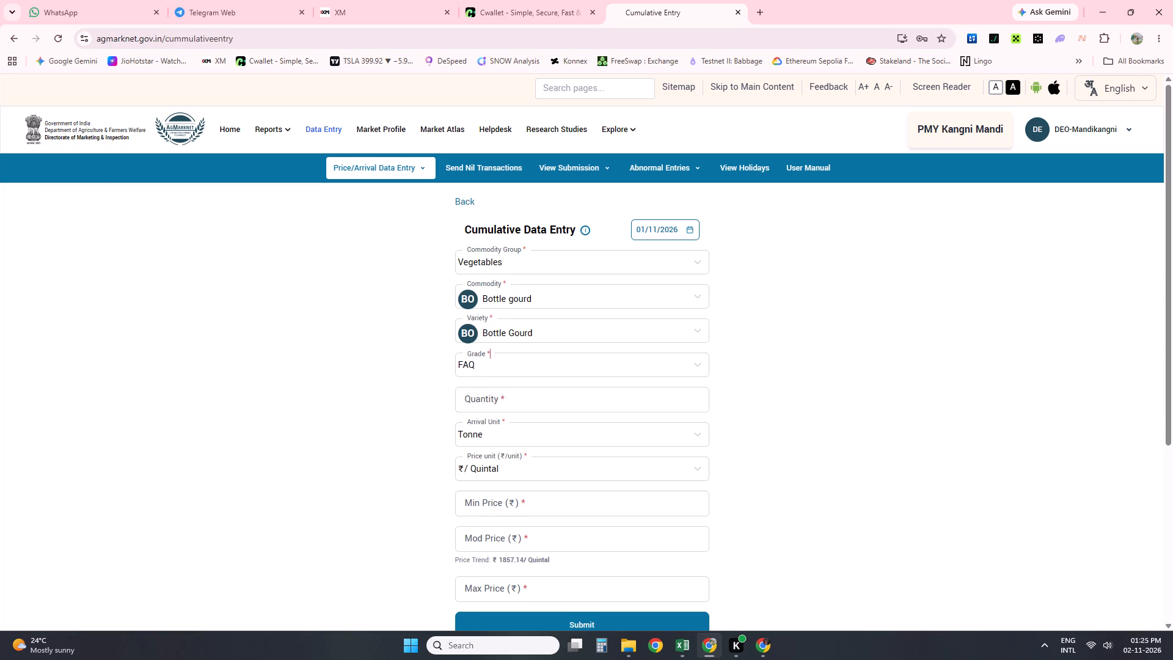
{"action": "left_click", "coordinate": [499, 403]}
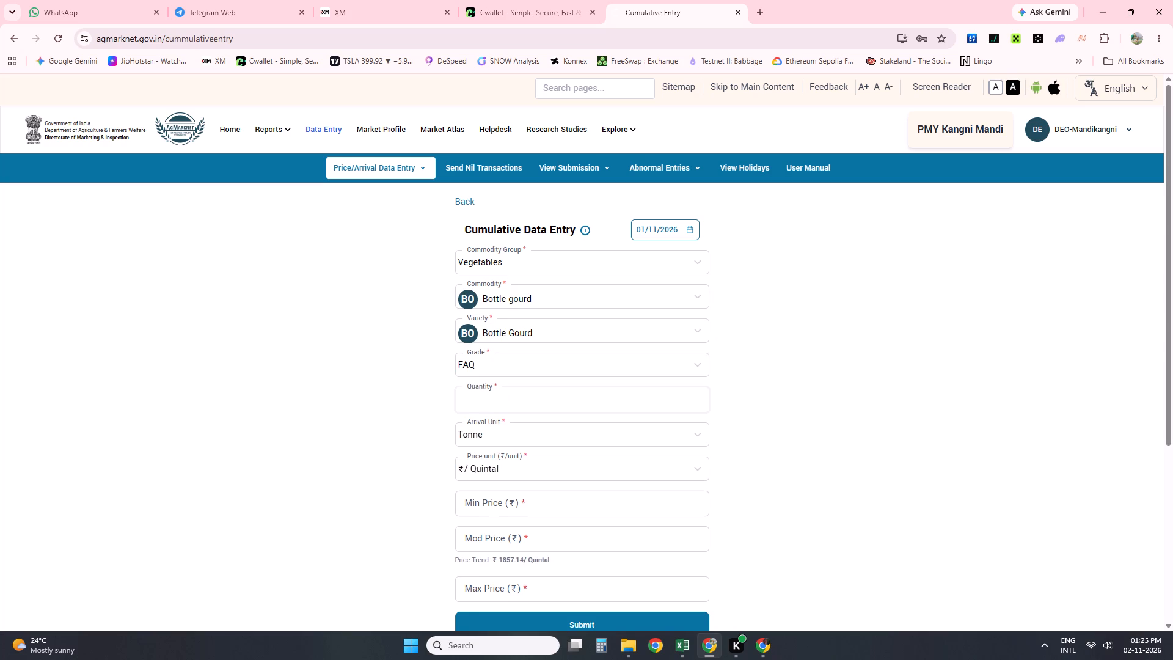
Enter quantity 1.9 with min price 2500, mod price 2800 and max price 3000, and submit the Bottle gourd entry.
{"action": "type", "text": "1.9"}
{"action": "key", "text": "Tab"}
{"action": "key", "text": "Tab"}
{"action": "key", "text": "Tab"}
{"action": "type", "text": "2500"}
{"action": "key", "text": "Tab"}
{"action": "type", "text": "2800"}
{"action": "key", "text": "Tab"}
{"action": "type", "text": "3000"}
{"action": "key", "text": "Tab"}
{"action": "key", "text": "Return"}
{"action": "key", "text": "Tab"}
{"action": "key", "text": "Return"}
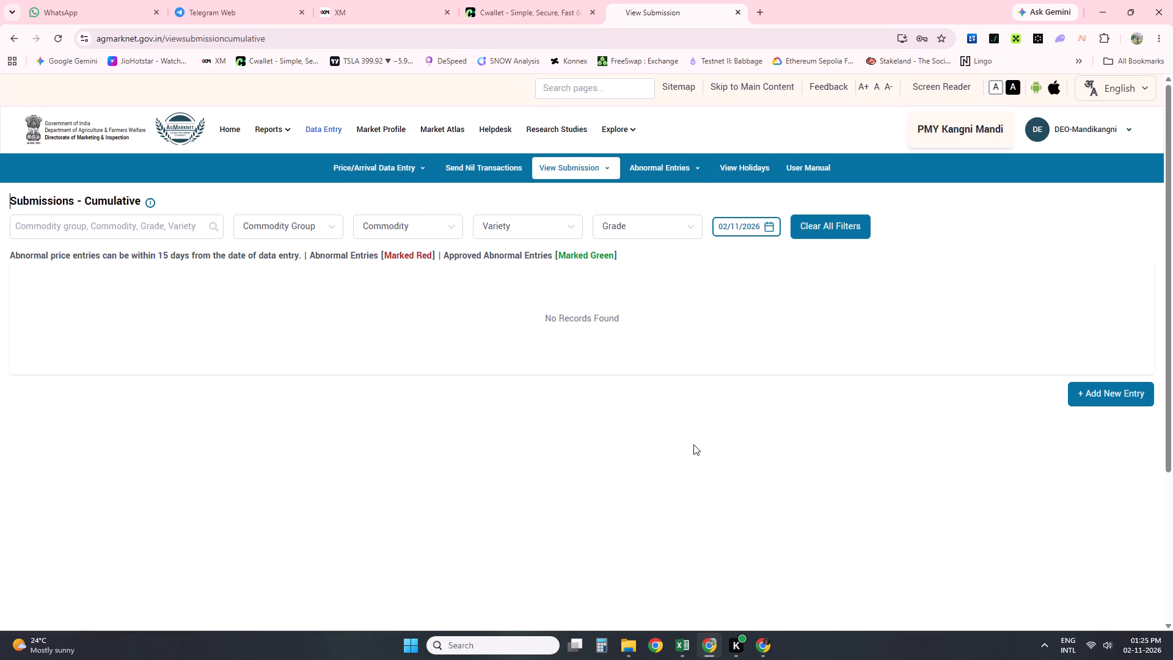
Start a new cumulative entry for commodity Brinjal, variety Brinjal, grade FAQ.
{"action": "left_click", "coordinate": [1083, 392]}
{"action": "left_click", "coordinate": [481, 292]}
{"action": "scroll", "coordinate": [535, 367], "scroll_direction": "down", "scroll_amount": 1}
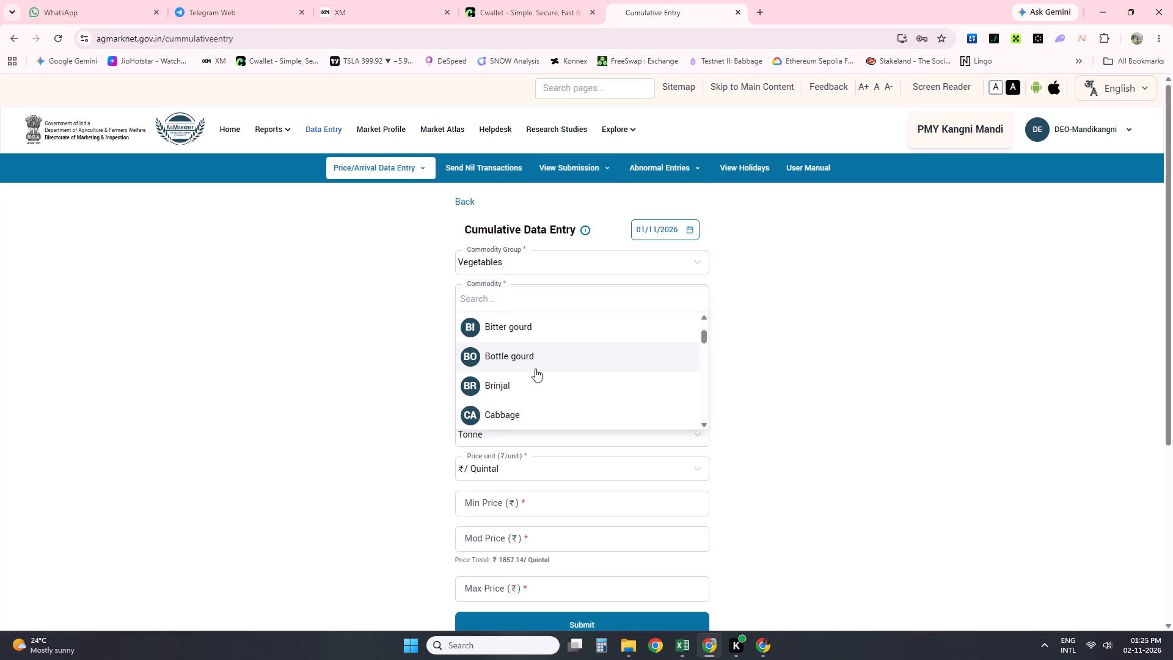
{"action": "left_click", "coordinate": [504, 389]}
{"action": "left_click", "coordinate": [497, 326]}
{"action": "left_click", "coordinate": [510, 359]}
{"action": "left_click", "coordinate": [514, 370]}
{"action": "double_click", "coordinate": [510, 400]}
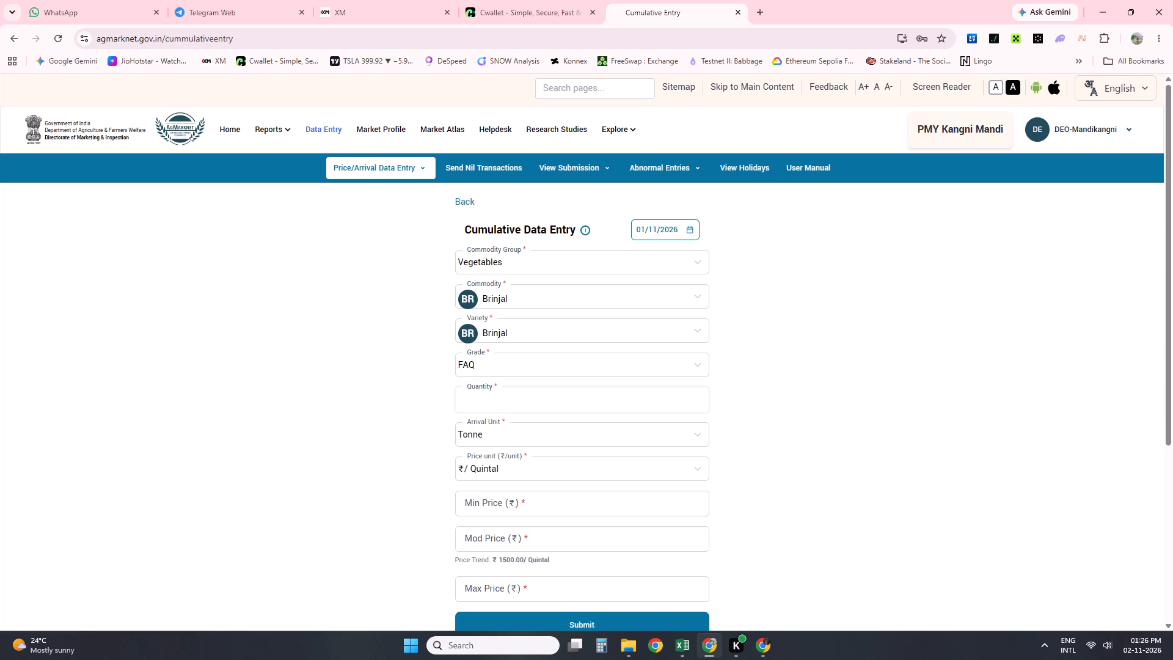
Enter quantity 1.8 with min price 1400, mod price 2000 and max price 2500, and submit the Brinjal entry.
{"action": "type", "text": "1.8"}
{"action": "key", "text": "Tab"}
{"action": "key", "text": "Tab"}
{"action": "key", "text": "Tab"}
{"action": "type", "text": "1400"}
{"action": "key", "text": "Tab"}
{"action": "type", "text": "2000"}
{"action": "key", "text": "Tab"}
{"action": "type", "text": "2500"}
{"action": "key", "text": "Tab"}
{"action": "key", "text": "Return"}
{"action": "key", "text": "Tab"}
{"action": "key", "text": "Return"}
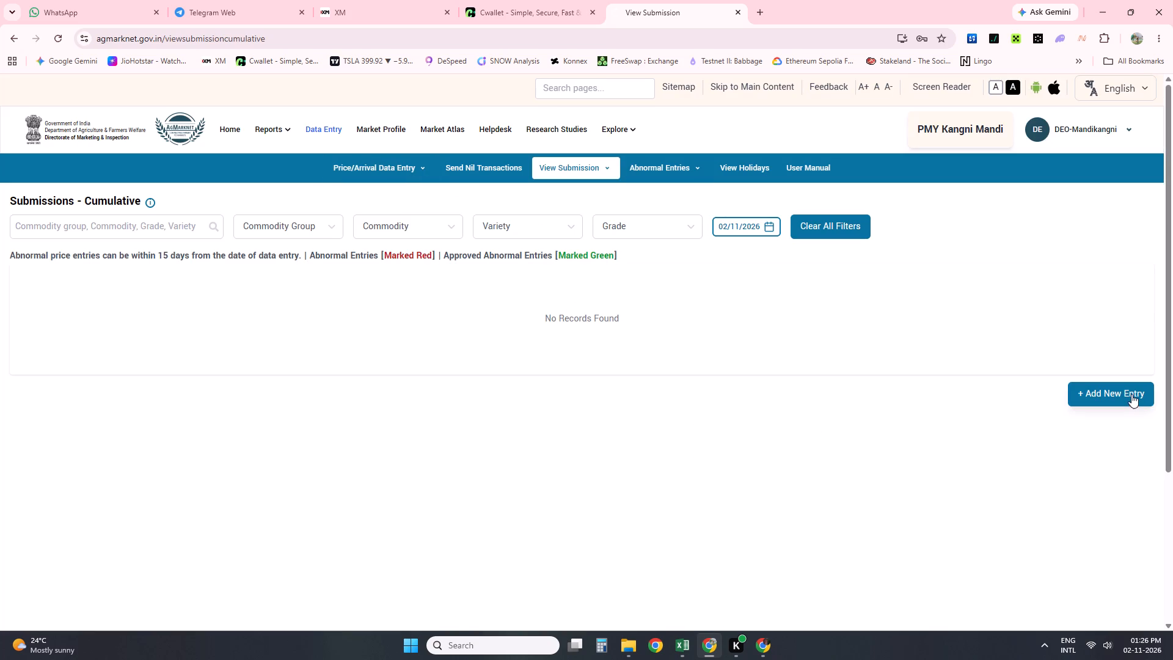
Start a new cumulative entry for commodity Cabbage, variety Cabbage, grade FAQ.
{"action": "left_click", "coordinate": [1131, 394]}
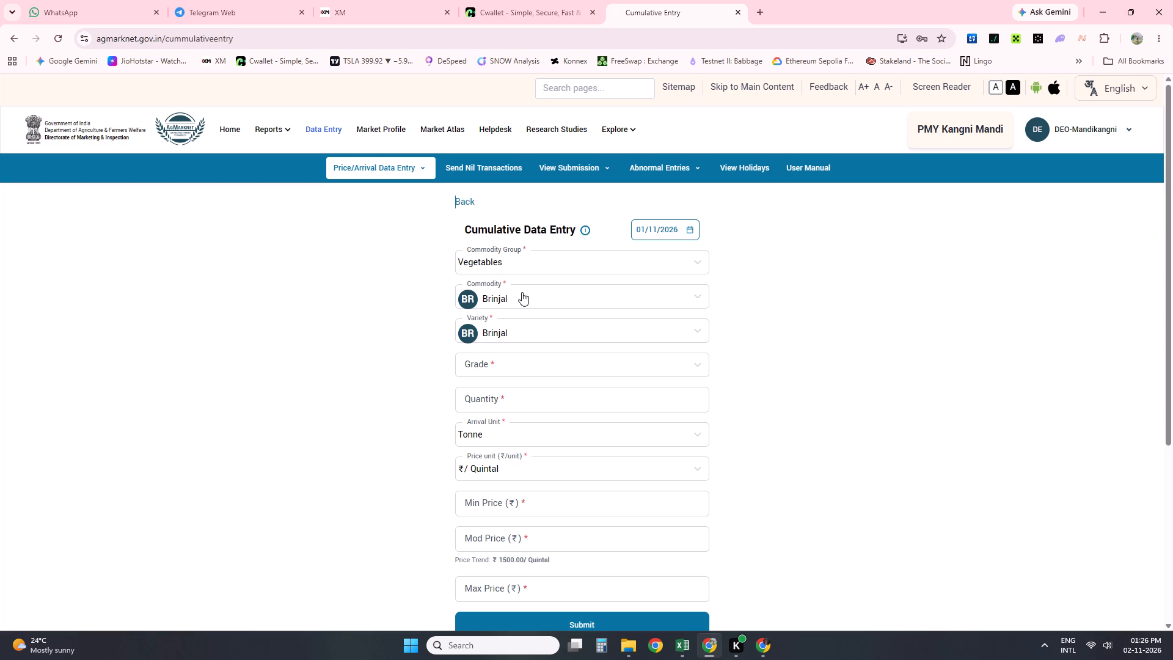
{"action": "left_click", "coordinate": [522, 292]}
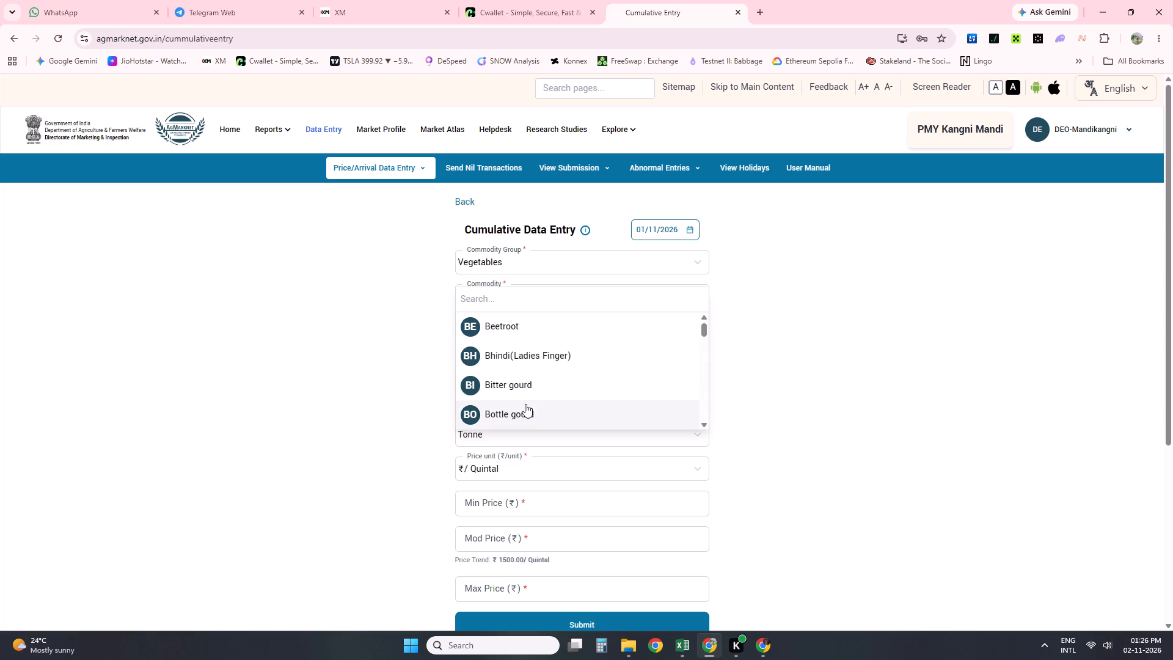
{"action": "scroll", "coordinate": [525, 404], "scroll_direction": "down", "scroll_amount": 2}
{"action": "left_click", "coordinate": [529, 358]}
{"action": "left_click", "coordinate": [528, 331]}
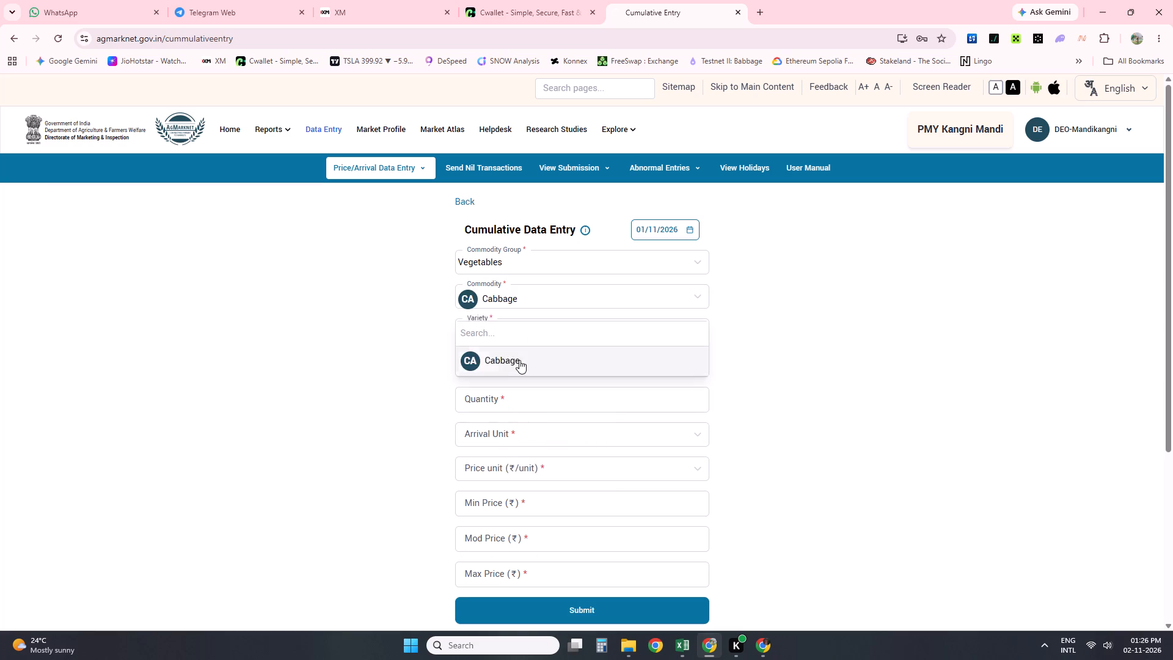
{"action": "double_click", "coordinate": [519, 360]}
{"action": "double_click", "coordinate": [506, 398]}
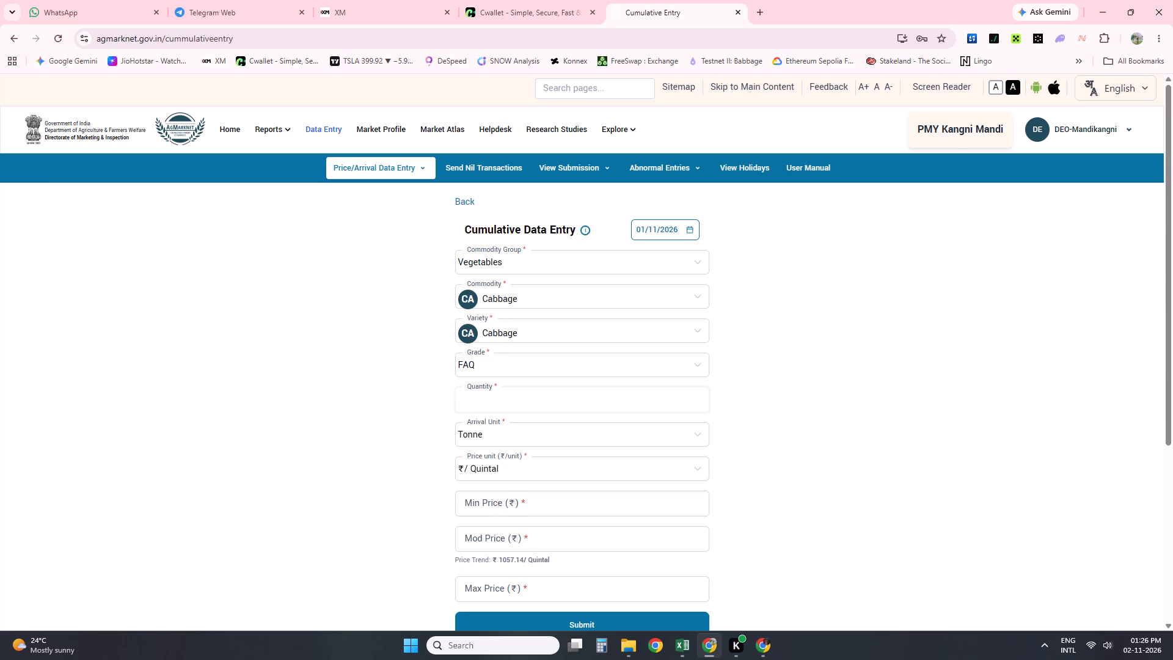
Enter quantity 3.5 with min price 700, mod price 1200 and max price 1500, and submit the Cabbage entry.
{"action": "type", "text": "3.5"}
{"action": "key", "text": "Tab"}
{"action": "key", "text": "Tab"}
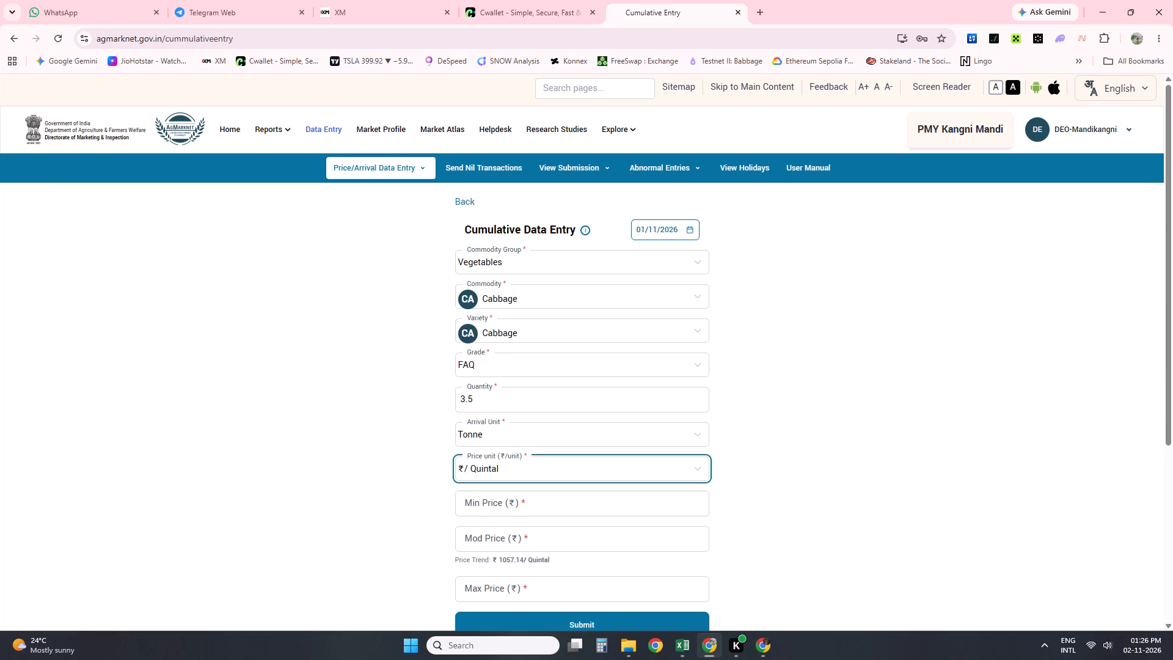
{"action": "key", "text": "Tab"}
{"action": "type", "text": "700"}
{"action": "key", "text": "Tab"}
{"action": "type", "text": "1200"}
{"action": "key", "text": "Tab"}
{"action": "type", "text": "1500"}
{"action": "key", "text": "Tab"}
{"action": "key", "text": "Return"}
{"action": "key", "text": "Tab"}
{"action": "key", "text": "Return"}
Start a new cumulative entry for commodity Capsicum, variety Capsicum, grade FAQ.
{"action": "scroll", "coordinate": [506, 400], "scroll_direction": "down", "scroll_amount": 3}
{"action": "left_click", "coordinate": [1114, 215]}
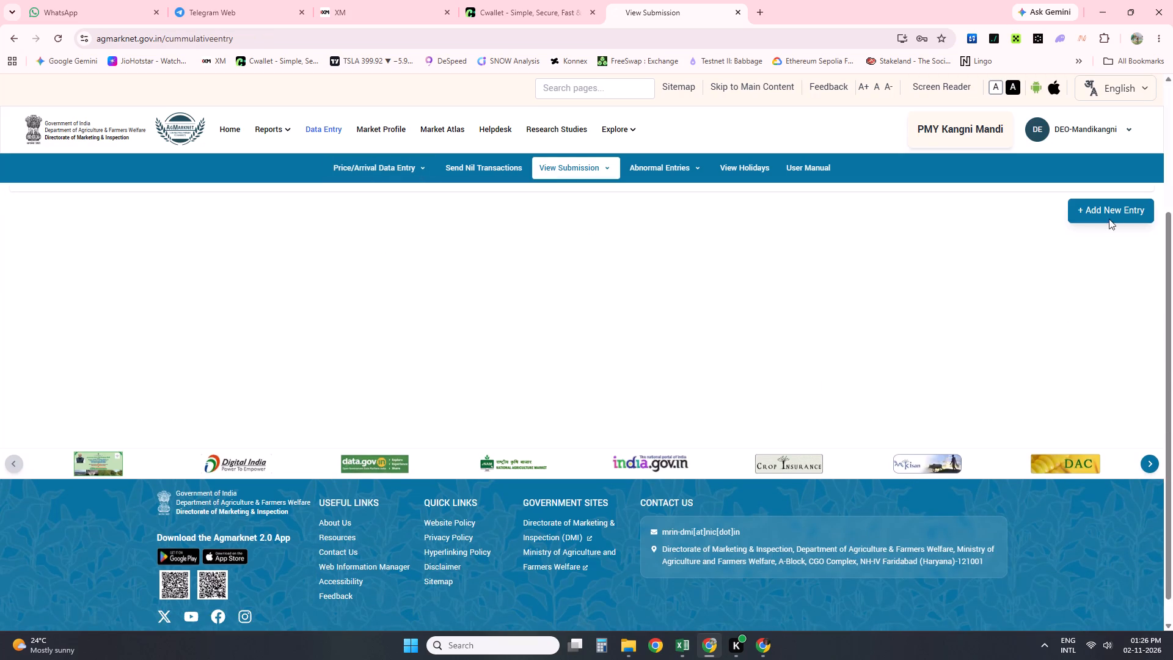
{"action": "left_click", "coordinate": [485, 288]}
{"action": "scroll", "coordinate": [543, 384], "scroll_direction": "down", "scroll_amount": 2}
{"action": "left_click", "coordinate": [506, 383]}
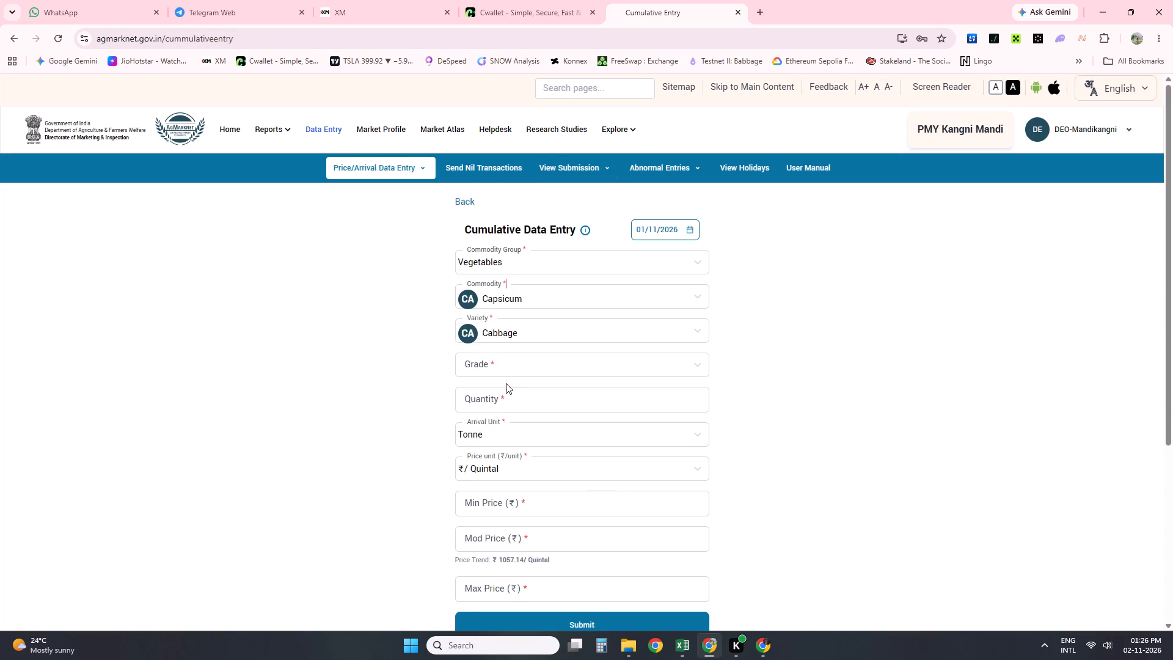
{"action": "left_click", "coordinate": [533, 328]}
{"action": "left_click", "coordinate": [509, 356]}
{"action": "left_click", "coordinate": [503, 374]}
{"action": "double_click", "coordinate": [497, 397]}
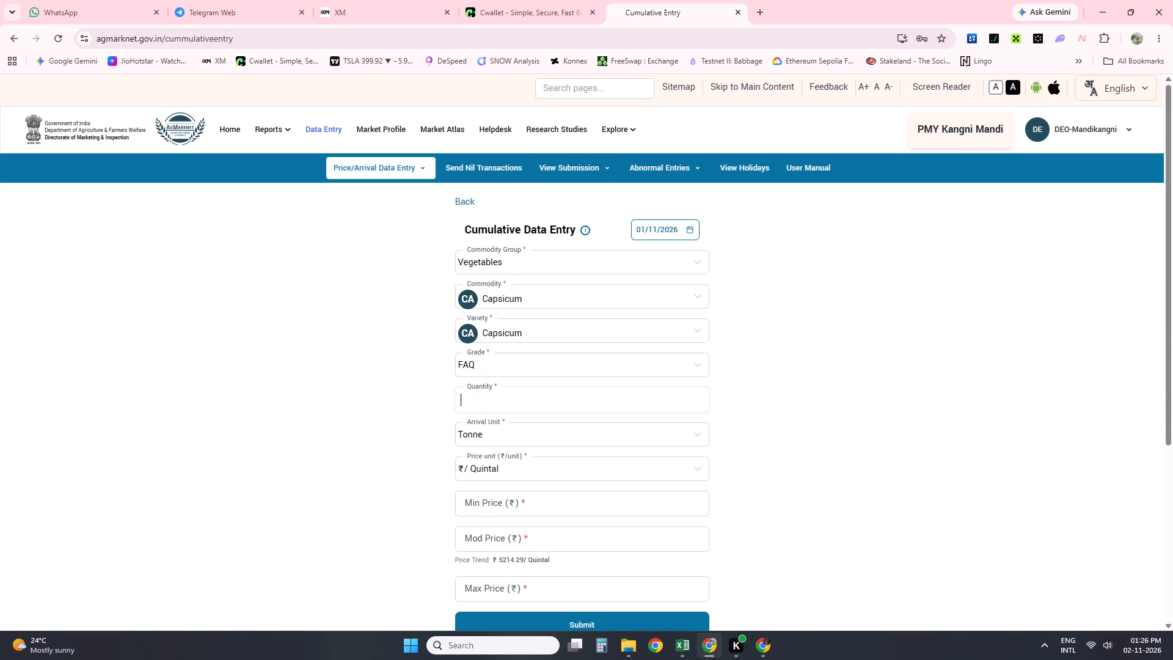
Enter quantity 1.2 with min price 3500, mod price 4000 and max price 6000, and submit the Capsicum entry.
{"action": "type", "text": "1.2"}
{"action": "key", "text": "Tab"}
{"action": "key", "text": "Tab"}
{"action": "key", "text": "Tab"}
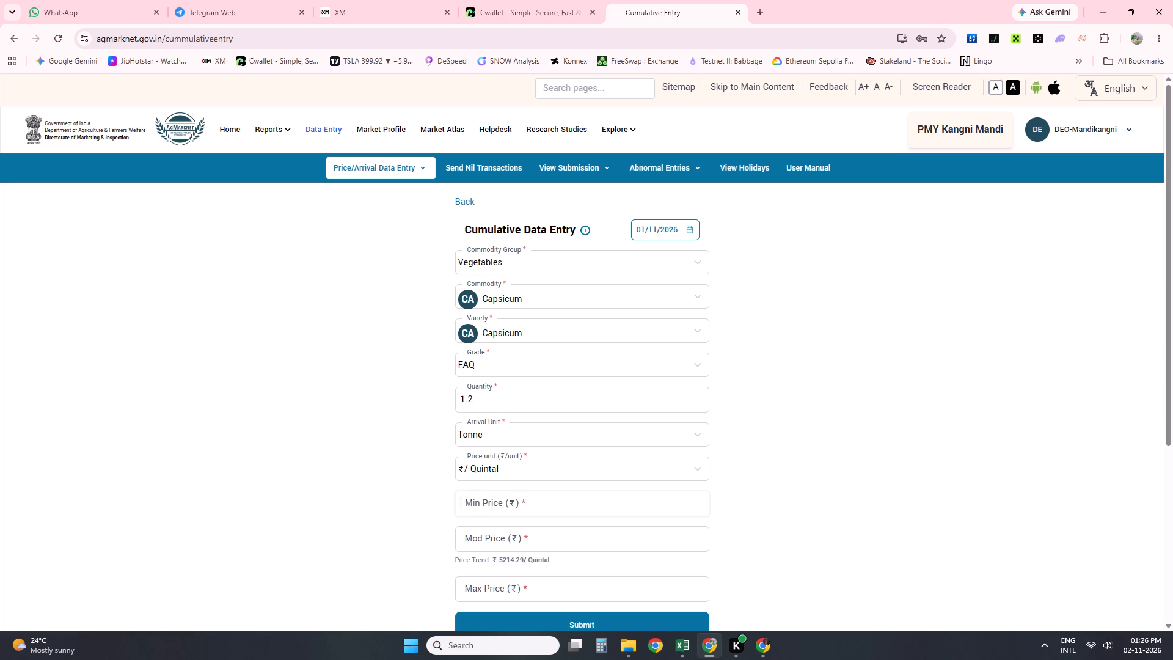
{"action": "type", "text": "3500"}
{"action": "key", "text": "Tab"}
{"action": "type", "text": "4000"}
{"action": "key", "text": "Tab"}
{"action": "type", "text": "6000"}
{"action": "key", "text": "Tab"}
{"action": "key", "text": "Return"}
{"action": "key", "text": "Tab"}
{"action": "key", "text": "Return"}
Start a new cumulative entry for commodity Carrot, variety Carrot, grade FAQ.
{"action": "left_click", "coordinate": [1094, 386]}
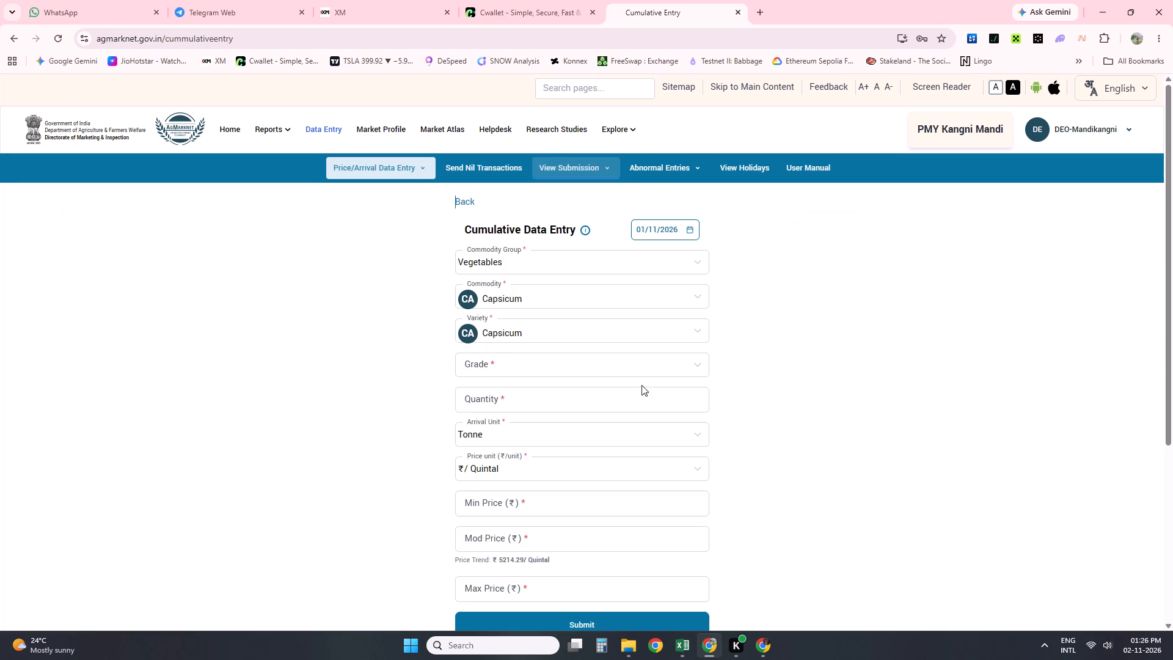
{"action": "left_click", "coordinate": [515, 293]}
{"action": "scroll", "coordinate": [531, 403], "scroll_direction": "down", "scroll_amount": 3}
{"action": "left_click", "coordinate": [530, 345]}
{"action": "left_click", "coordinate": [543, 328]}
{"action": "left_click", "coordinate": [530, 365]}
{"action": "left_click", "coordinate": [525, 370]}
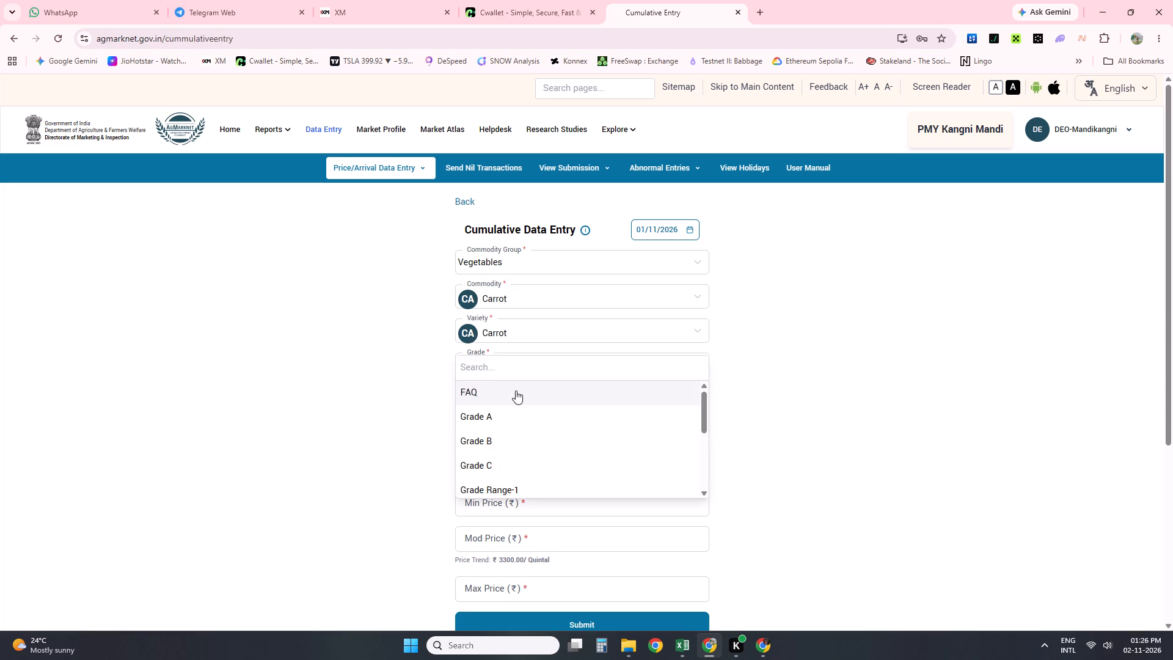
{"action": "left_click", "coordinate": [516, 391]}
Enter quantity 0.6 with min price 3000, mod price 3200 and max price 3500, and submit the Carrot entry.
{"action": "left_click", "coordinate": [519, 405]}
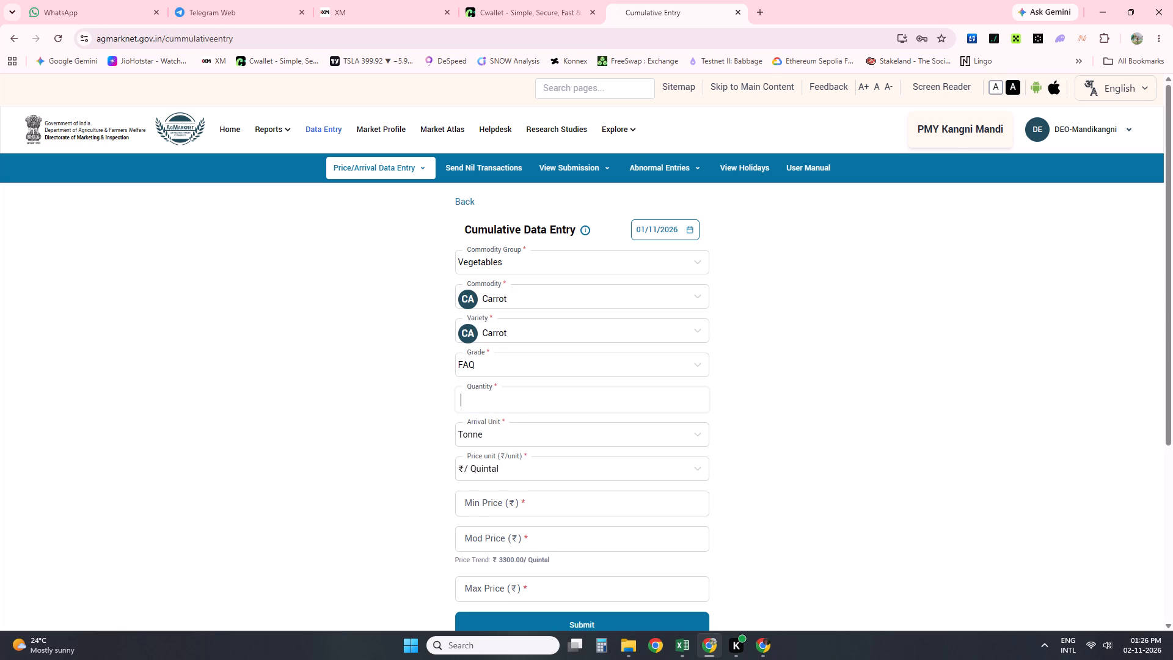
{"action": "type", "text": "0.6"}
{"action": "key", "text": "Tab"}
{"action": "key", "text": "Tab"}
{"action": "key", "text": "Tab"}
{"action": "type", "text": "3000"}
{"action": "key", "text": "Tab"}
{"action": "type", "text": "3200"}
{"action": "key", "text": "Tab"}
{"action": "type", "text": "3500"}
{"action": "key", "text": "Tab"}
{"action": "key", "text": "Return"}
{"action": "key", "text": "Tab"}
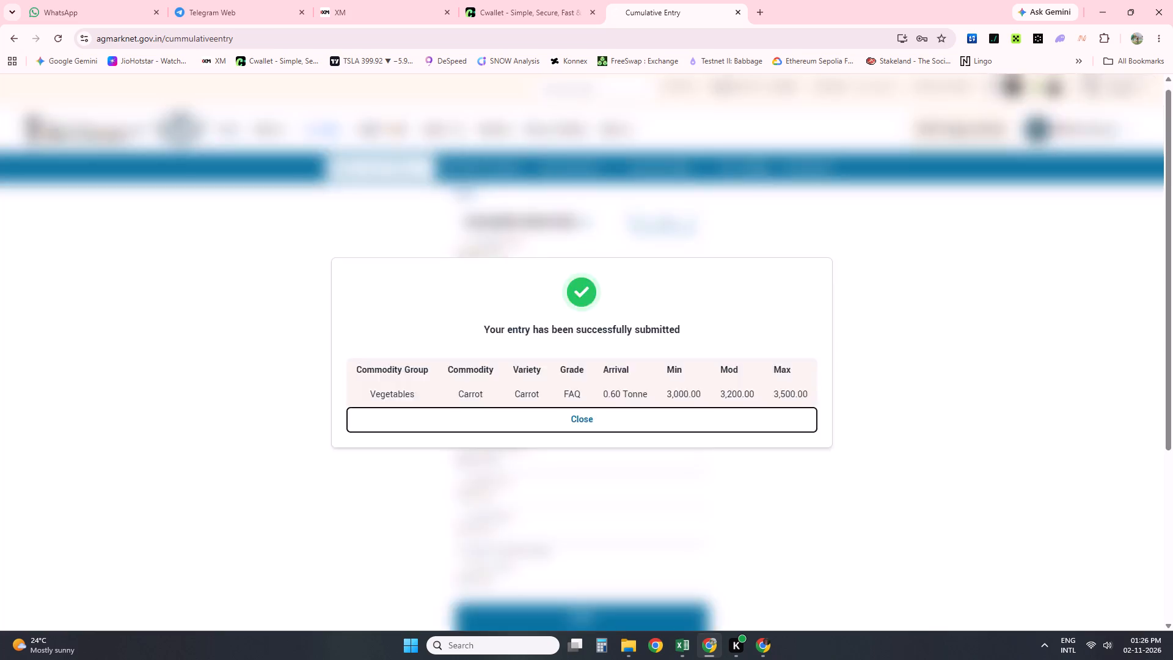
{"action": "key", "text": "Return"}
Start a new cumulative entry for commodity Cauliflower, variety Cauliflower, grade FAQ.
{"action": "left_click", "coordinate": [1084, 396]}
{"action": "left_click", "coordinate": [524, 296]}
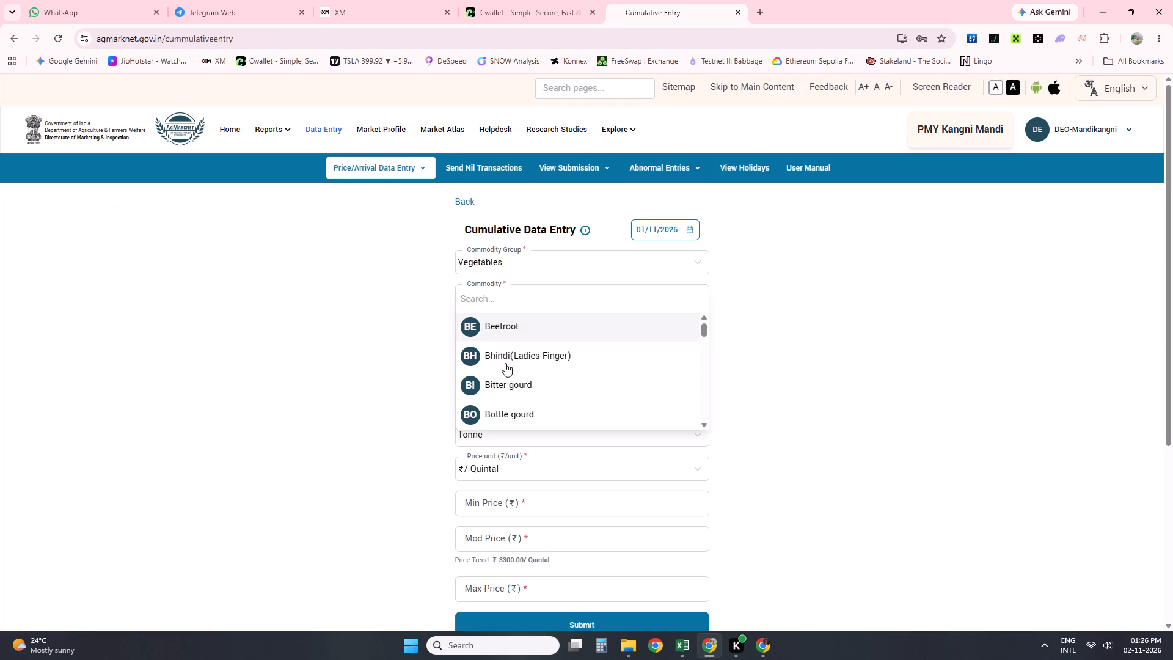
{"action": "scroll", "coordinate": [505, 402], "scroll_direction": "down", "scroll_amount": 3}
{"action": "left_click", "coordinate": [532, 376]}
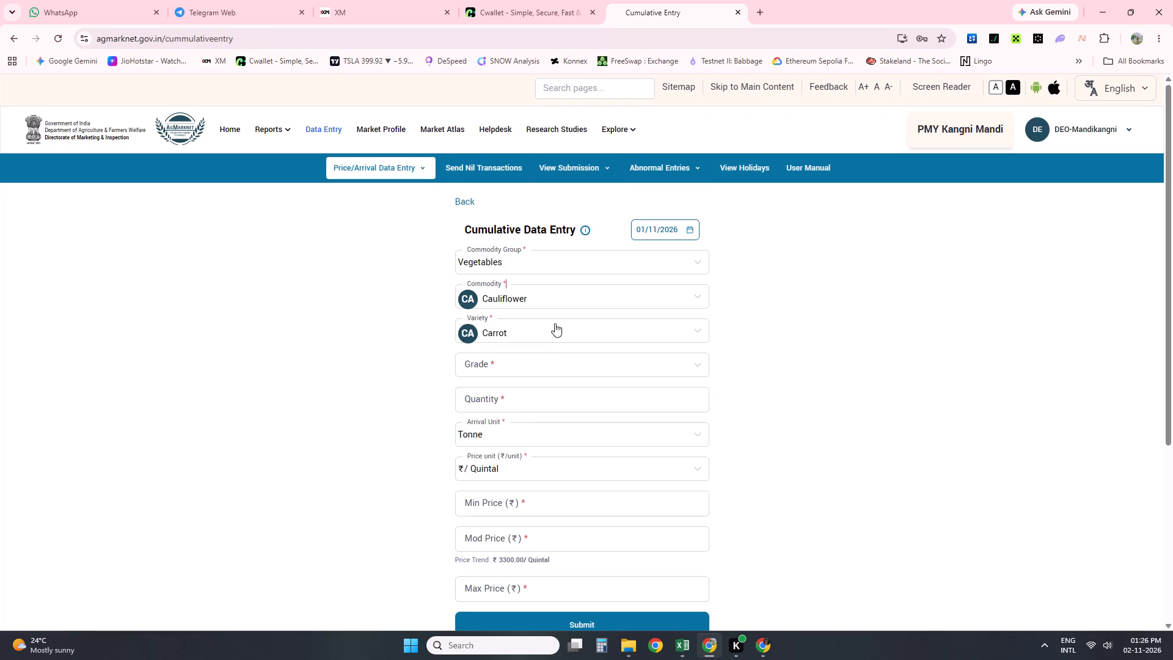
{"action": "left_click", "coordinate": [555, 323]}
{"action": "left_click", "coordinate": [536, 354]}
{"action": "left_click", "coordinate": [535, 370]}
{"action": "left_click", "coordinate": [531, 388]}
Enter quantity 3.2 with min price 800, mod price 1200 and max price 1500, and submit the Cauliflower entry.
{"action": "left_click", "coordinate": [530, 400]}
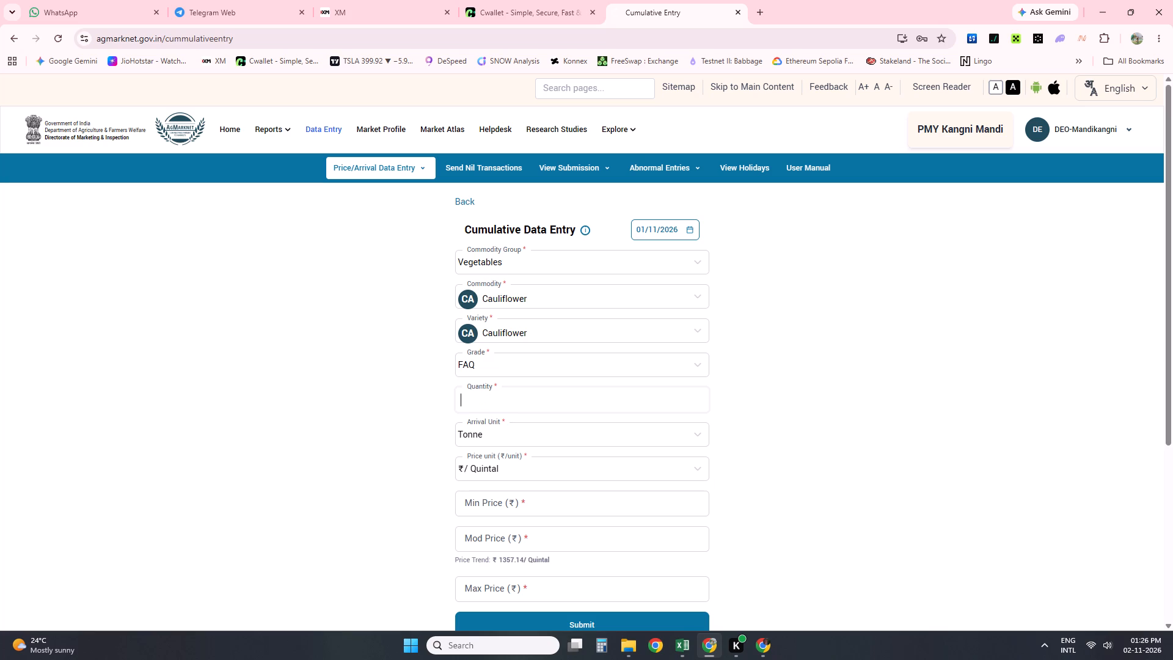
{"action": "type", "text": "3.2"}
{"action": "key", "text": "Tab"}
{"action": "key", "text": "Tab"}
{"action": "key", "text": "Tab"}
{"action": "type", "text": "800"}
{"action": "key", "text": "Tab"}
{"action": "type", "text": "1200"}
{"action": "key", "text": "Tab"}
{"action": "type", "text": "1500"}
{"action": "key", "text": "Tab"}
{"action": "key", "text": "Return"}
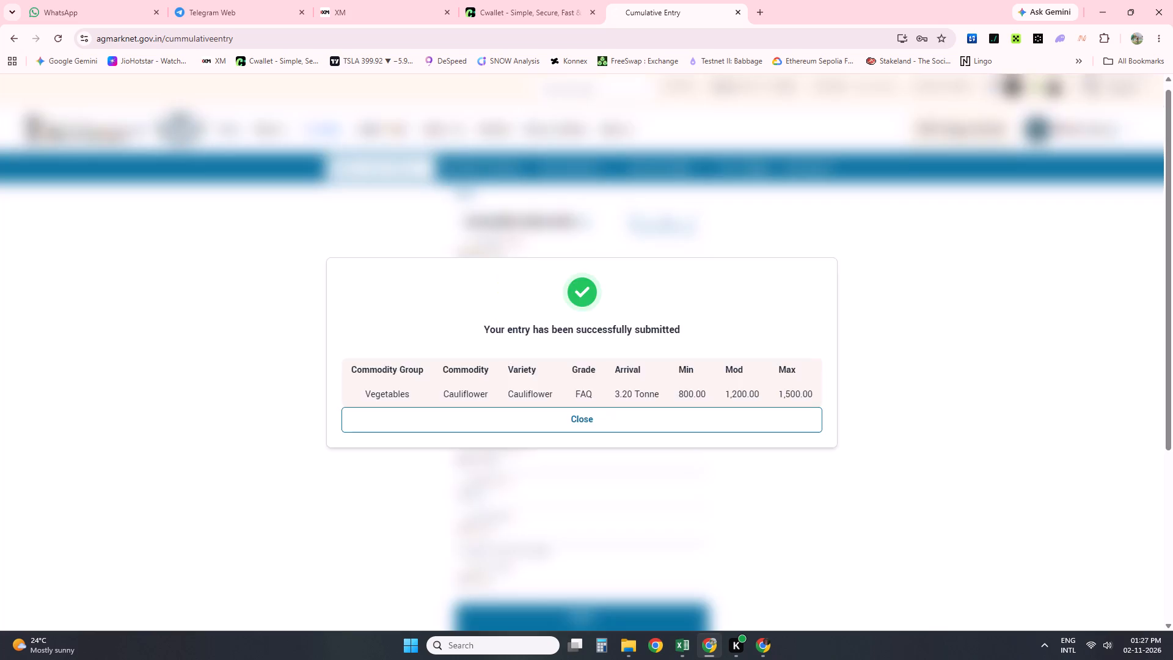
{"action": "key", "text": "Tab"}
{"action": "key", "text": "Return"}
Start a new cumulative entry for commodity Colacasia, variety Colacasia, grade FAQ.
{"action": "left_click", "coordinate": [1083, 393]}
{"action": "left_click", "coordinate": [510, 290]}
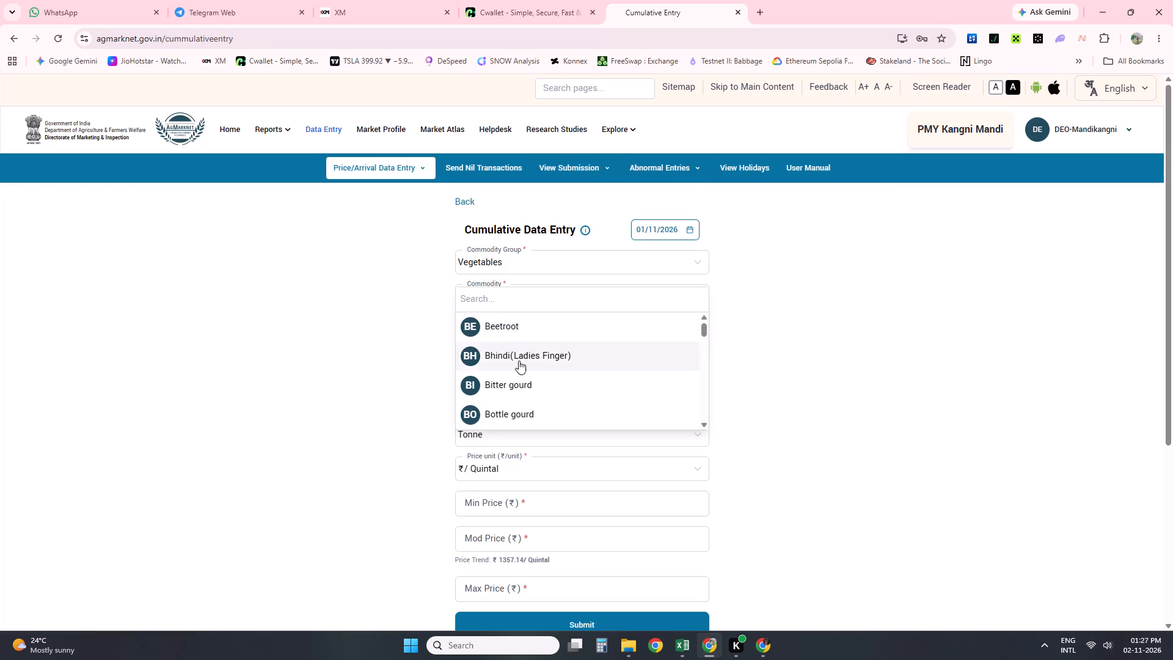
{"action": "scroll", "coordinate": [524, 372], "scroll_direction": "down", "scroll_amount": 4}
{"action": "left_click", "coordinate": [525, 345]}
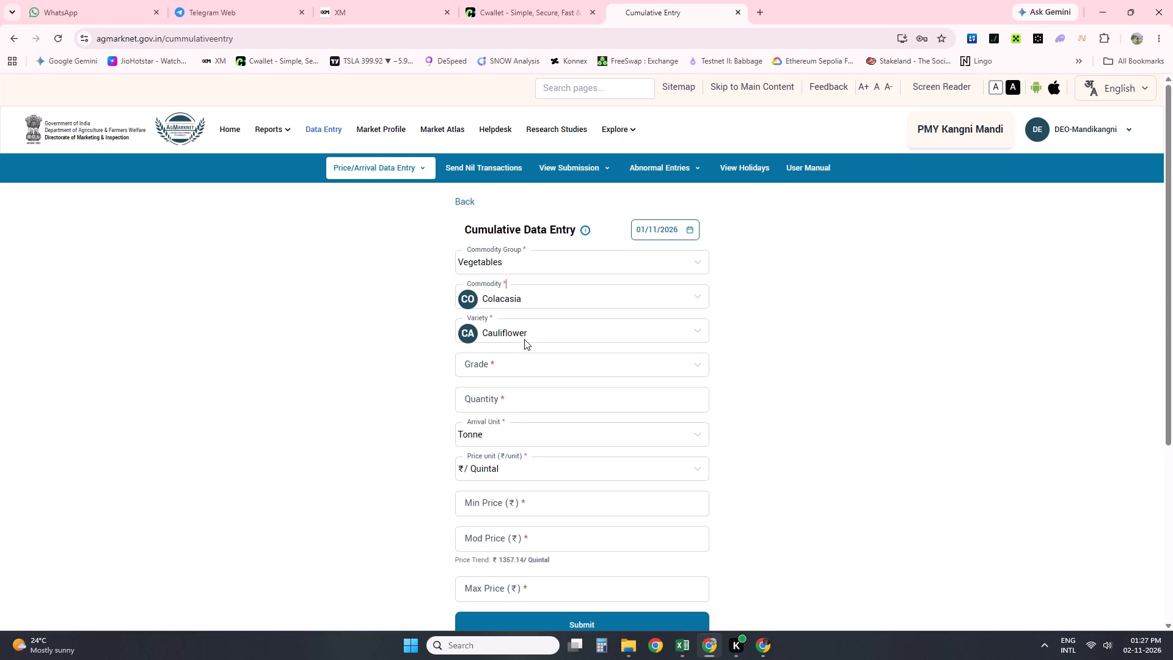
{"action": "left_click", "coordinate": [525, 324]}
{"action": "double_click", "coordinate": [513, 372]}
{"action": "left_click", "coordinate": [506, 391]}
Enter quantity 0.4 with min price 3000, mod price 3200 and max price 3500, and submit the Colacasia entry.
{"action": "left_click", "coordinate": [503, 419]}
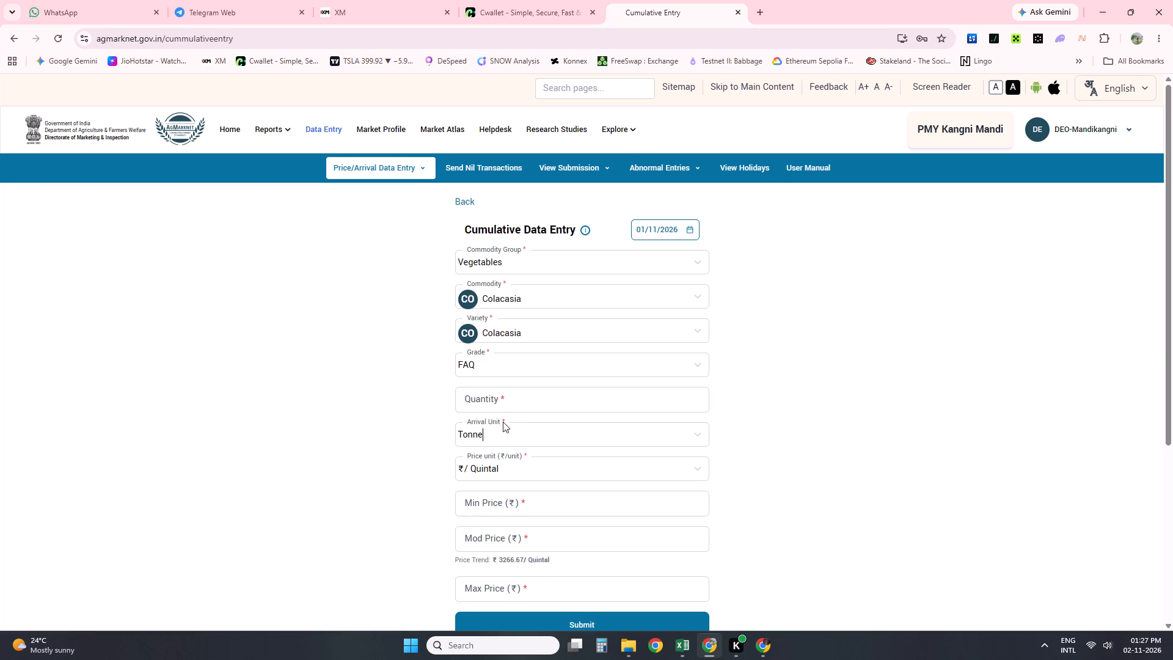
{"action": "left_click", "coordinate": [498, 441]}
{"action": "left_click", "coordinate": [510, 408]}
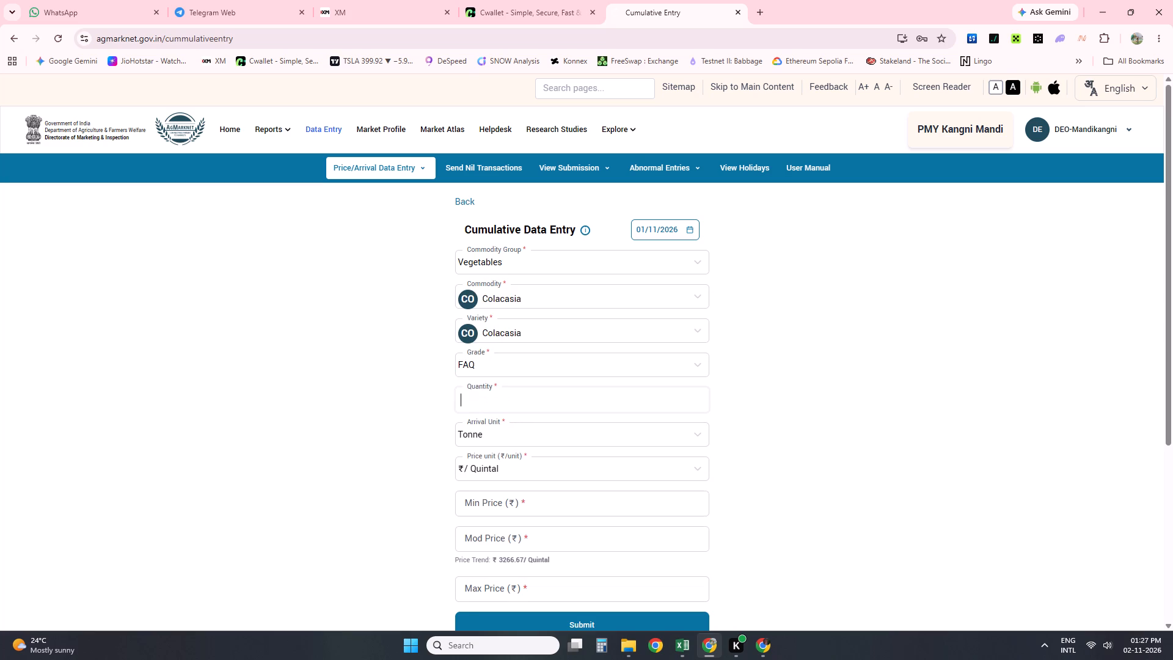
{"action": "type", "text": "0.4"}
{"action": "key", "text": "Tab"}
{"action": "key", "text": "Tab"}
{"action": "key", "text": "Tab"}
{"action": "type", "text": "3000"}
{"action": "key", "text": "Tab"}
{"action": "type", "text": "3200"}
{"action": "key", "text": "Tab"}
{"action": "type", "text": "3500"}
{"action": "key", "text": "Tab"}
{"action": "key", "text": "Return"}
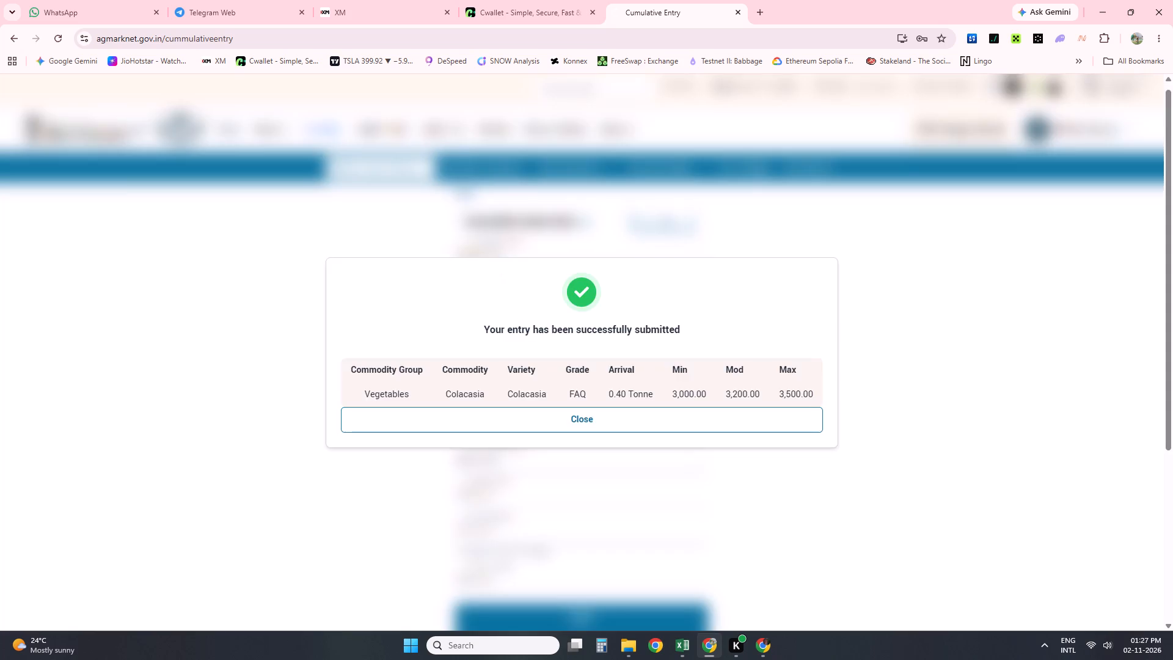
{"action": "key", "text": "Tab"}
{"action": "key", "text": "Return"}
Start a new cumulative entry for commodity Coriander(Leaves), variety Coriander, grade FAQ.
{"action": "left_click", "coordinate": [1123, 404]}
{"action": "left_click", "coordinate": [547, 291]}
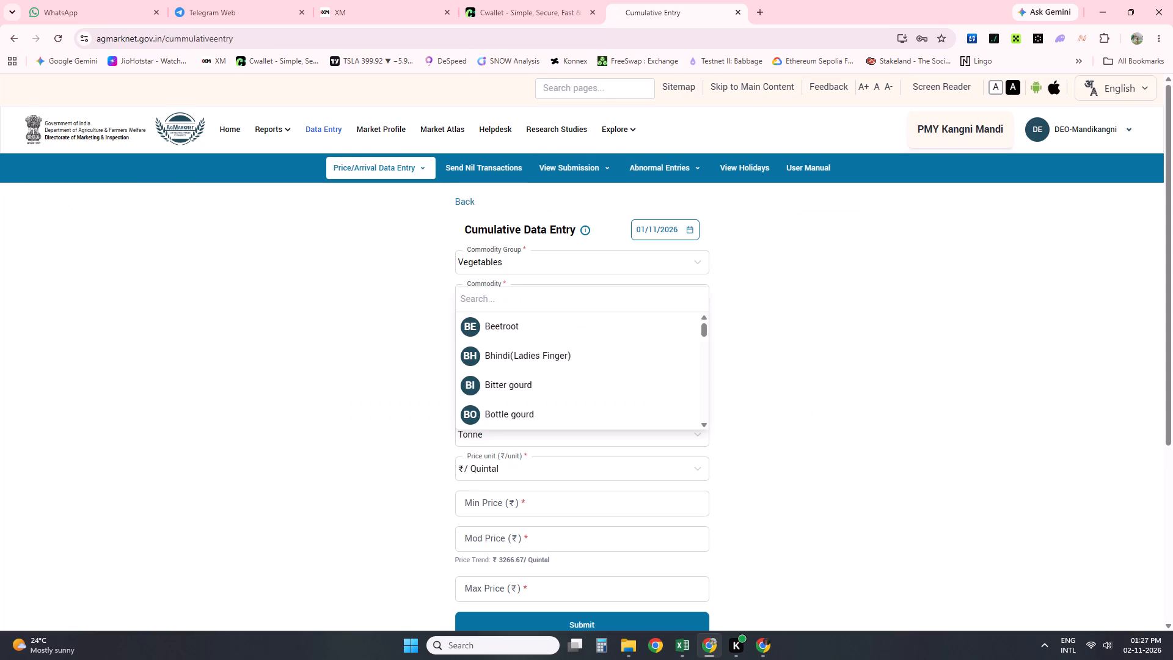
{"action": "scroll", "coordinate": [527, 363], "scroll_direction": "down", "scroll_amount": 3}
{"action": "scroll", "coordinate": [519, 416], "scroll_direction": "down", "scroll_amount": 1}
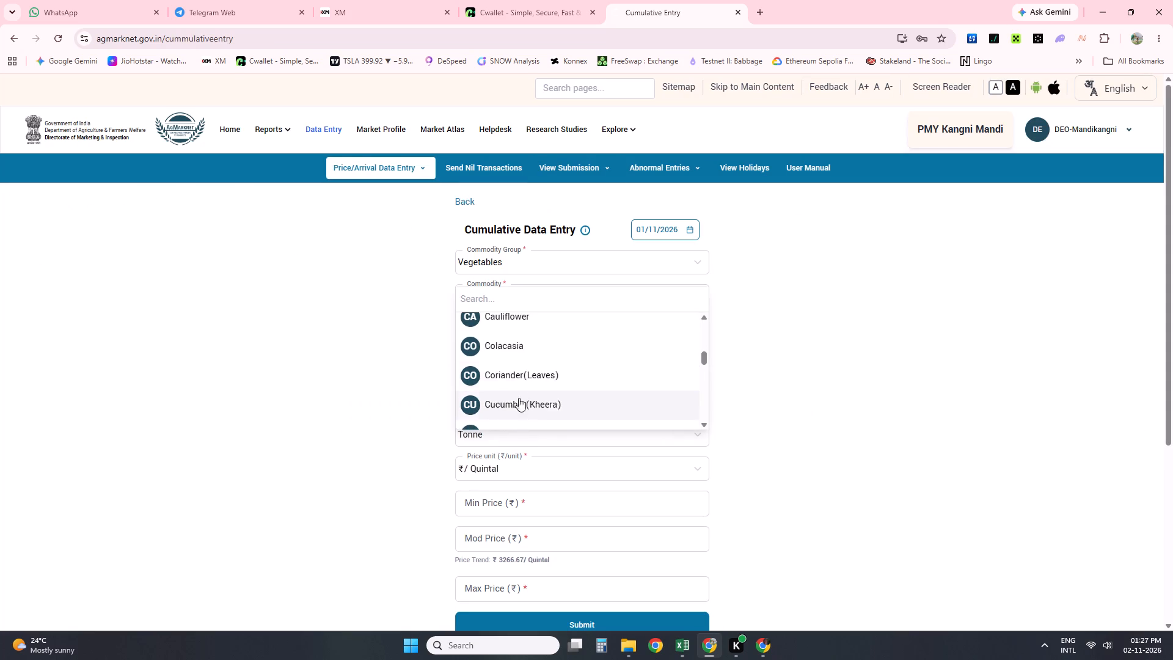
{"action": "left_click", "coordinate": [519, 372]}
{"action": "left_click", "coordinate": [535, 323]}
{"action": "left_click", "coordinate": [535, 353]}
{"action": "left_click", "coordinate": [521, 381]}
{"action": "left_click", "coordinate": [520, 346]}
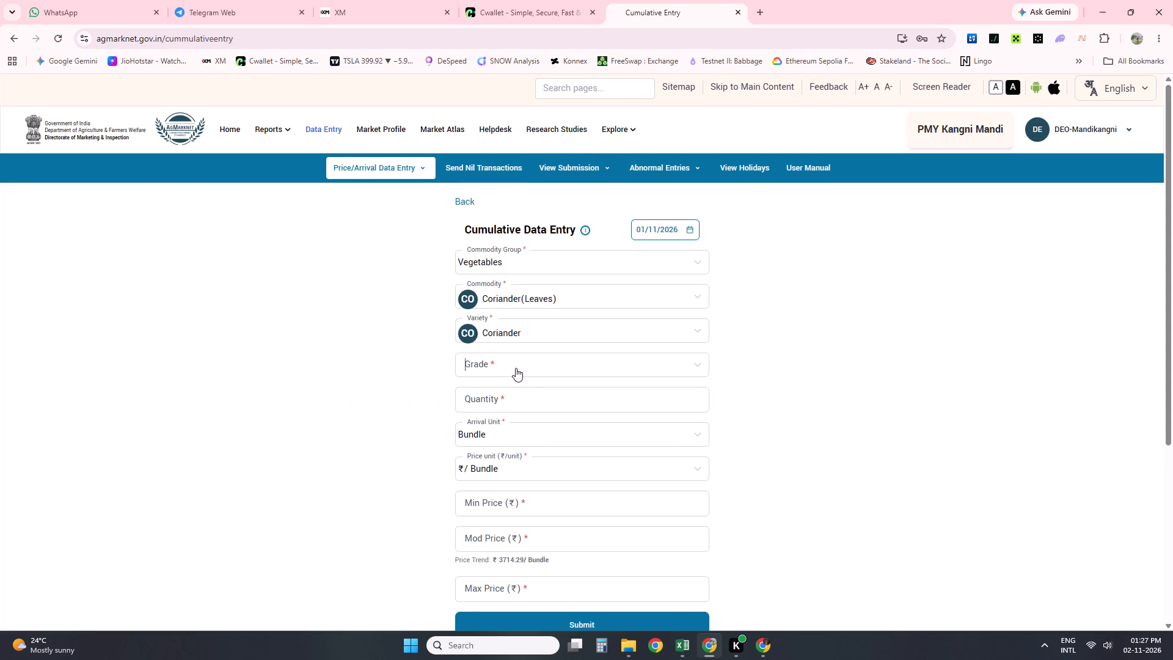
{"action": "left_click", "coordinate": [516, 368]}
{"action": "double_click", "coordinate": [505, 394]}
Enter quantity 0.8 for Coriander and set the arrival unit to Quintal and the price unit to ₹/ Quintal.
{"action": "type", "text": "0."}
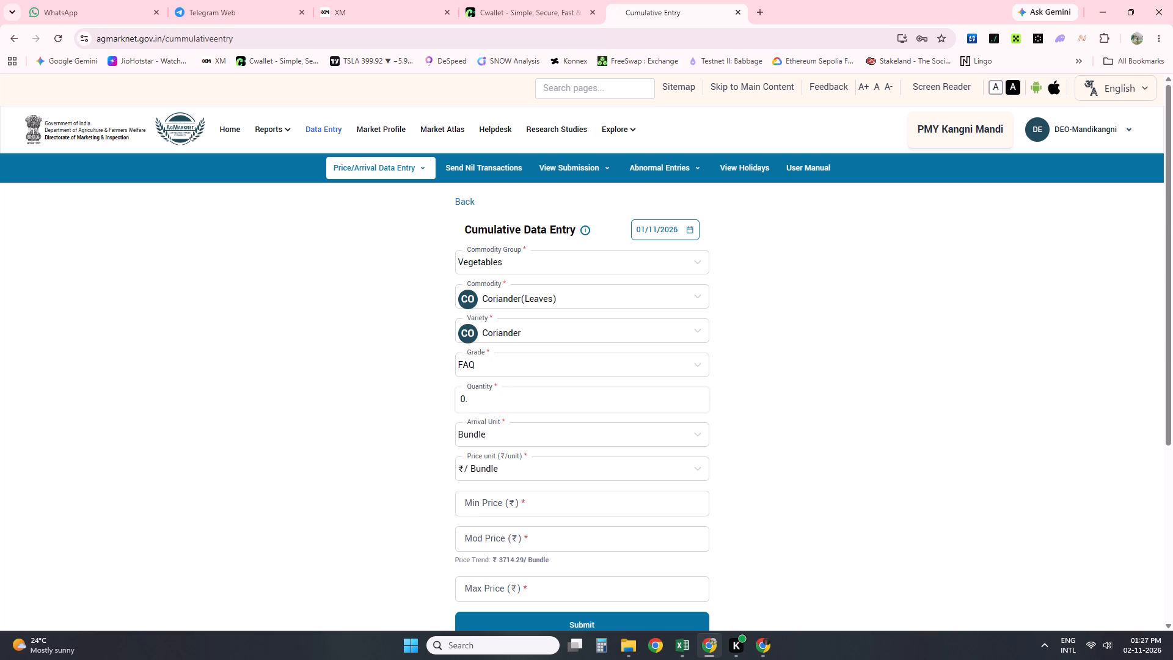
{"action": "key", "text": "8"}
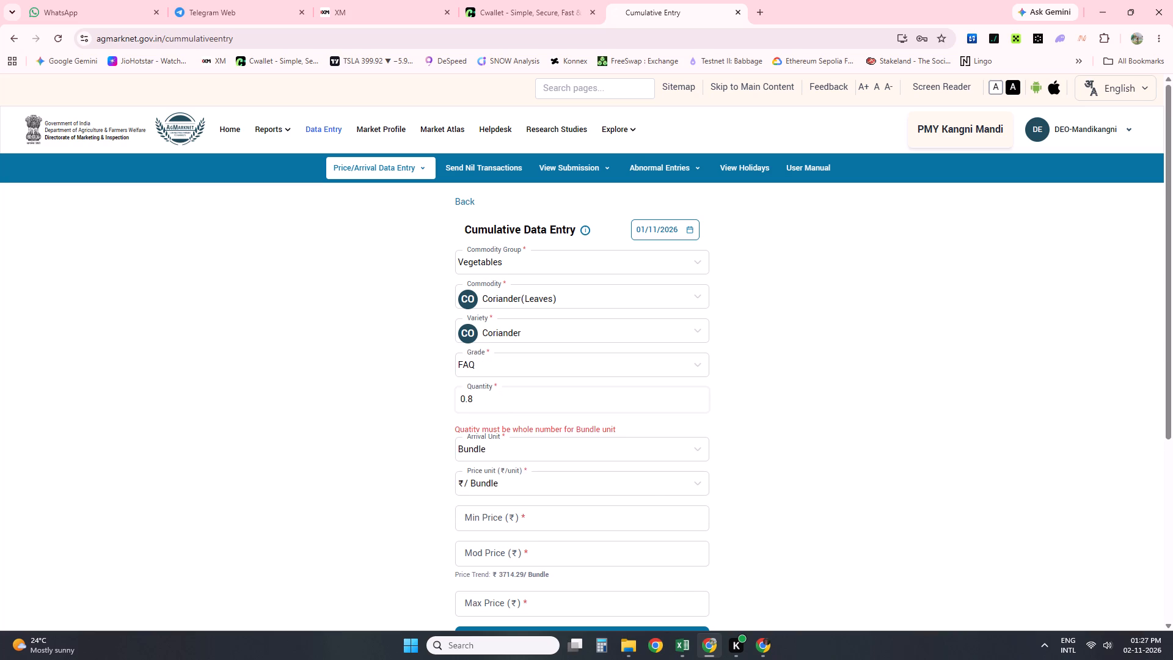
{"action": "key", "text": "Tab"}
{"action": "left_click", "coordinate": [522, 447]}
{"action": "left_click", "coordinate": [508, 449]}
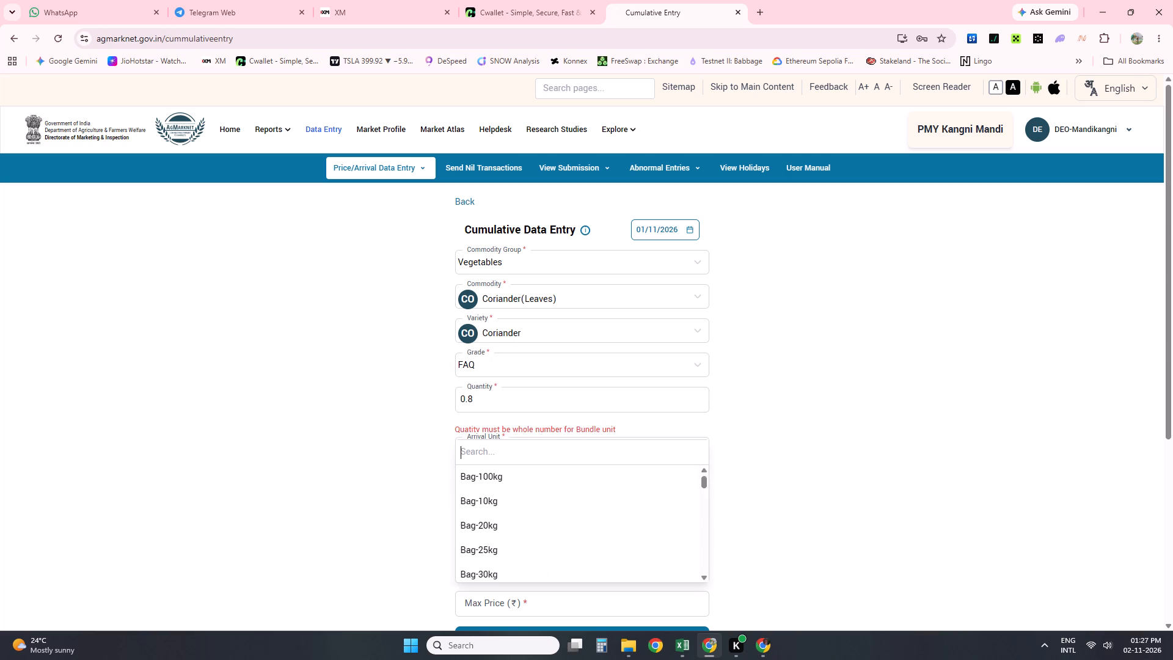
{"action": "key", "text": "q"}
{"action": "double_click", "coordinate": [512, 475]}
{"action": "left_click", "coordinate": [512, 485]}
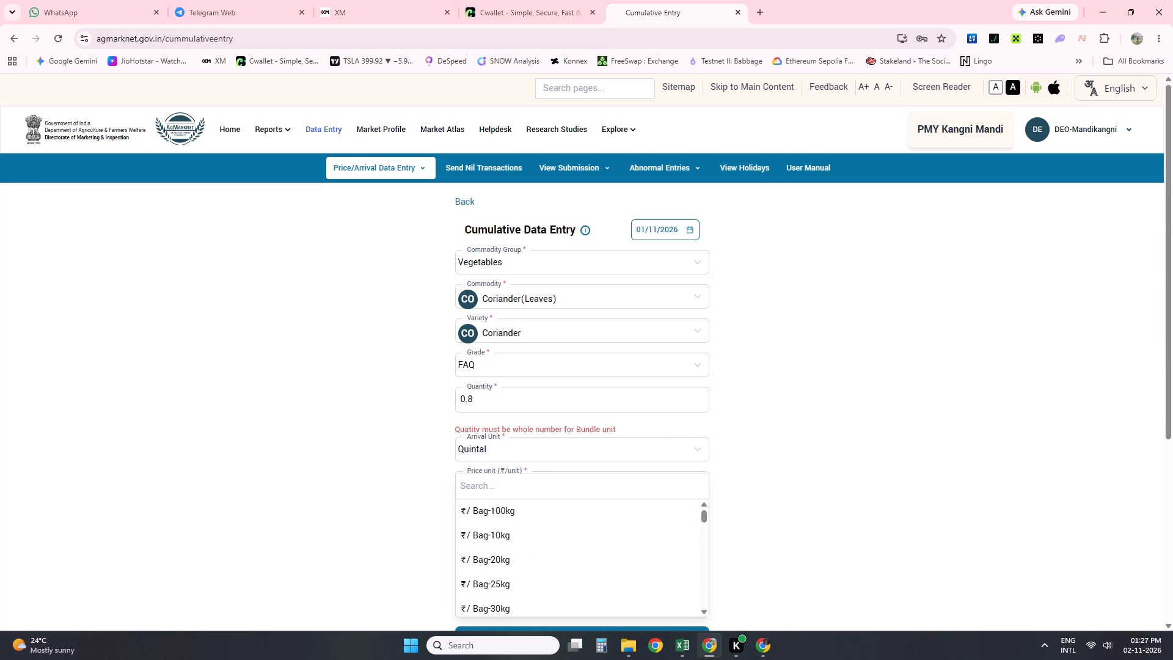
{"action": "key", "text": "q"}
{"action": "left_click", "coordinate": [513, 511]}
Enter min price 3000, mod price 3500 and max price 4000, and submit the Coriander entry.
{"action": "left_click", "coordinate": [516, 522]}
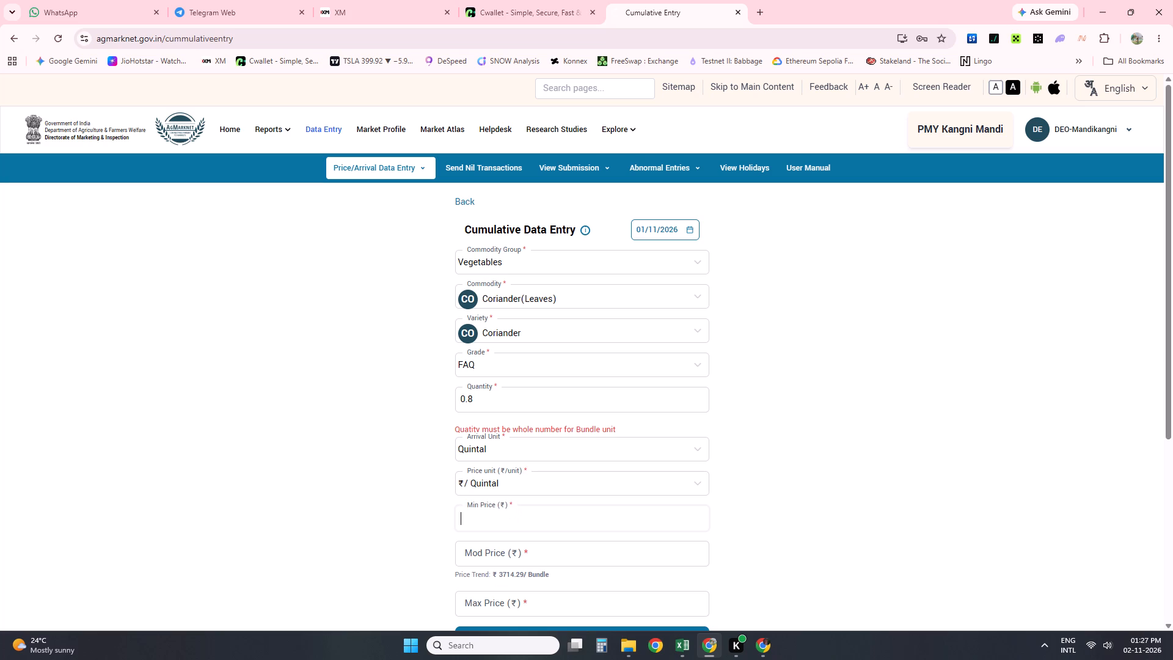
{"action": "type", "text": "3000"}
{"action": "key", "text": "Tab"}
{"action": "type", "text": "3500"}
{"action": "key", "text": "Tab"}
{"action": "type", "text": "4000"}
{"action": "key", "text": "Tab"}
{"action": "key", "text": "Return"}
{"action": "key", "text": "Tab"}
{"action": "key", "text": "Return"}
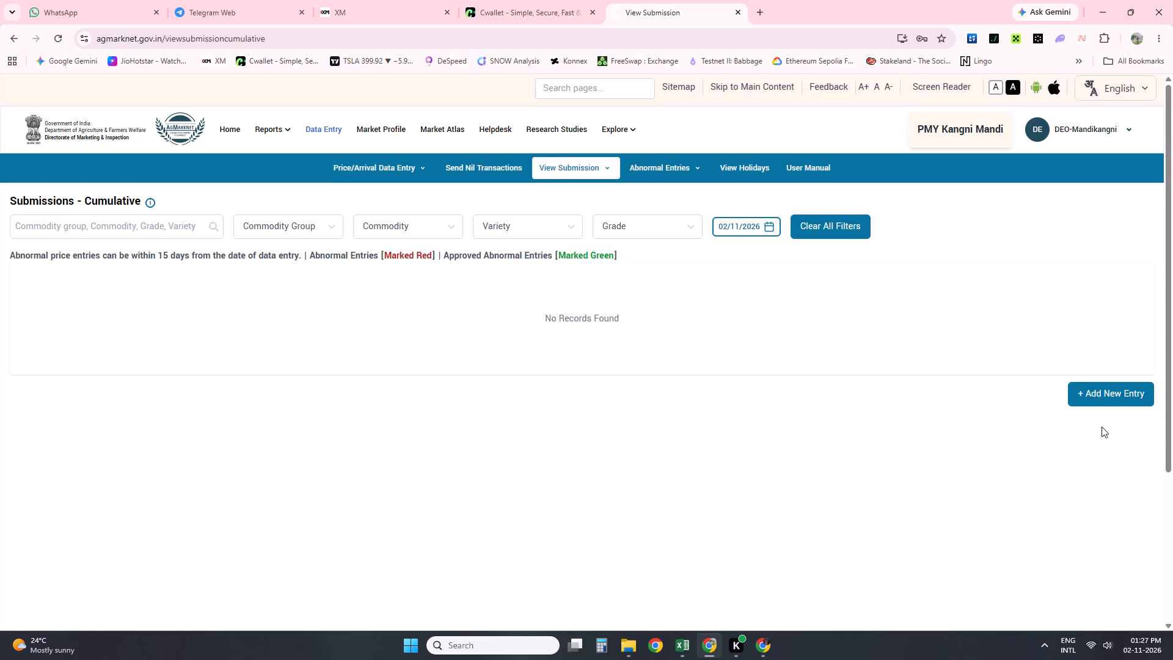
Start a new cumulative entry for commodity Cucumbar(Kheera), variety Cucumbar, grade FAQ.
{"action": "left_click", "coordinate": [1099, 397]}
{"action": "left_click", "coordinate": [552, 288]}
{"action": "scroll", "coordinate": [549, 387], "scroll_direction": "down", "scroll_amount": 2}
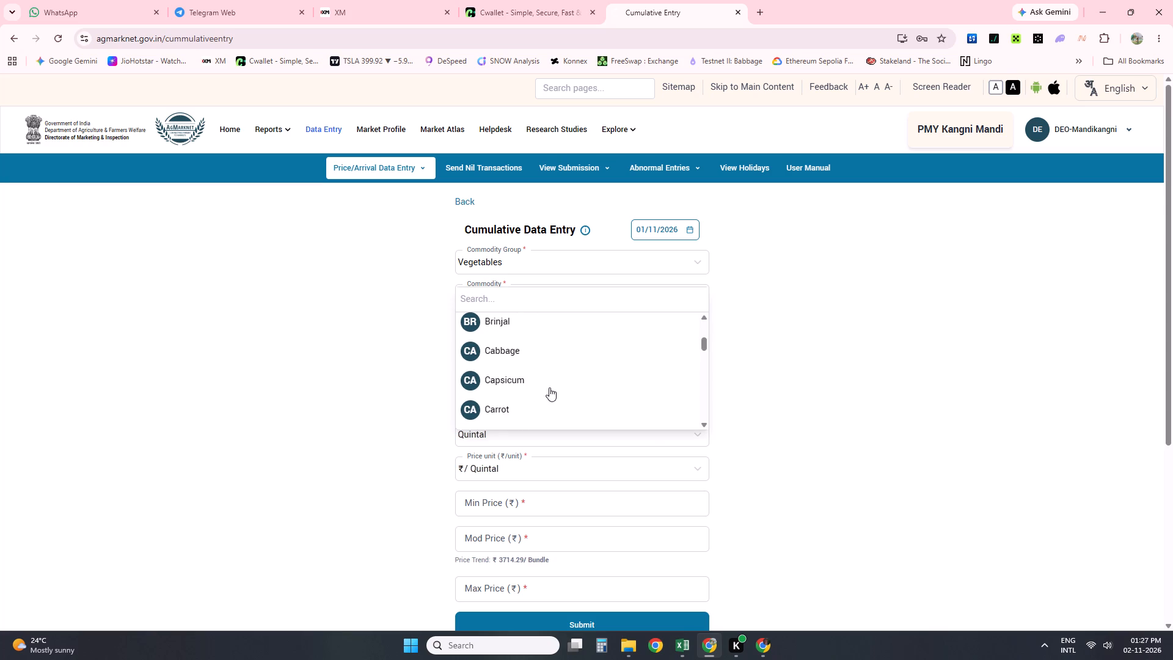
{"action": "scroll", "coordinate": [549, 387], "scroll_direction": "down", "scroll_amount": 2}
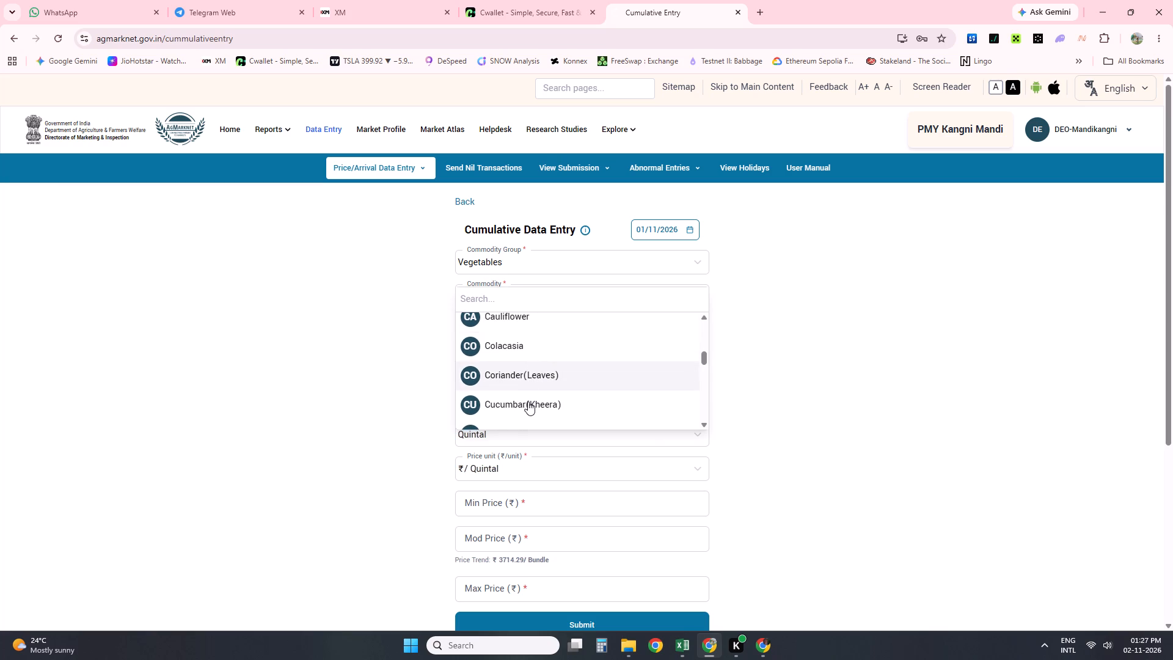
{"action": "left_click", "coordinate": [528, 402]}
{"action": "left_click", "coordinate": [526, 326]}
{"action": "left_click", "coordinate": [524, 350]}
{"action": "left_click", "coordinate": [520, 370]}
{"action": "left_click", "coordinate": [519, 389]}
Enter quantity 1.4 and min price 2800 for the Cucumbar entry.
{"action": "left_click", "coordinate": [519, 402]}
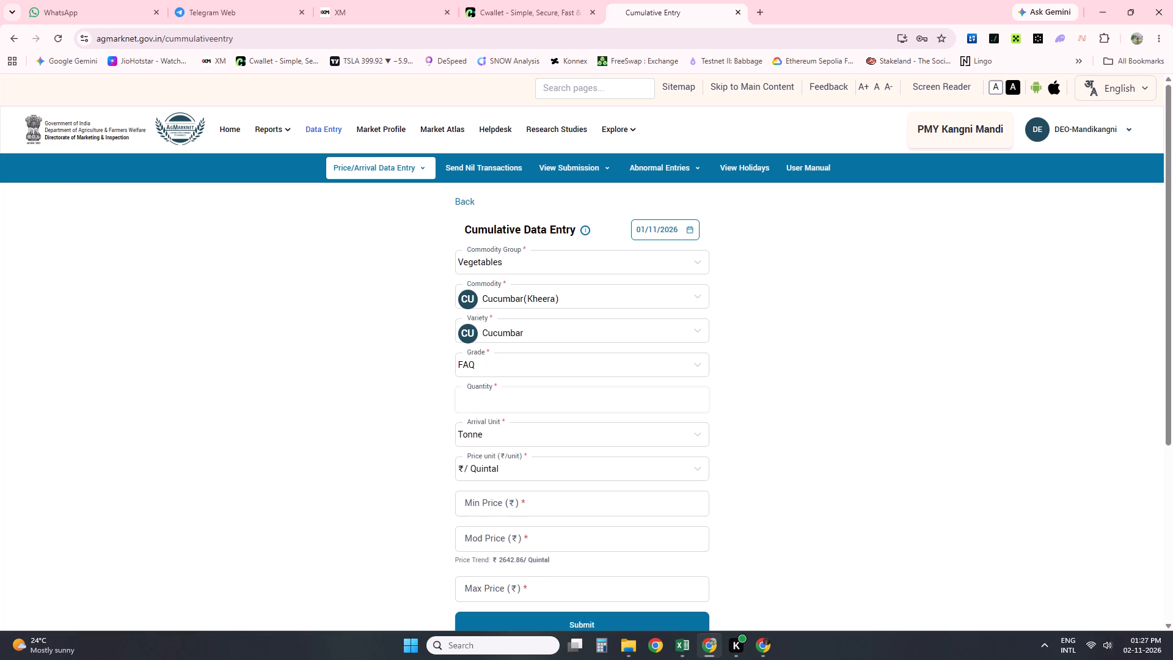
{"action": "type", "text": "1.4"}
{"action": "key", "text": "Tab"}
{"action": "key", "text": "Tab"}
{"action": "key", "text": "Tab"}
{"action": "type", "text": "28000"}
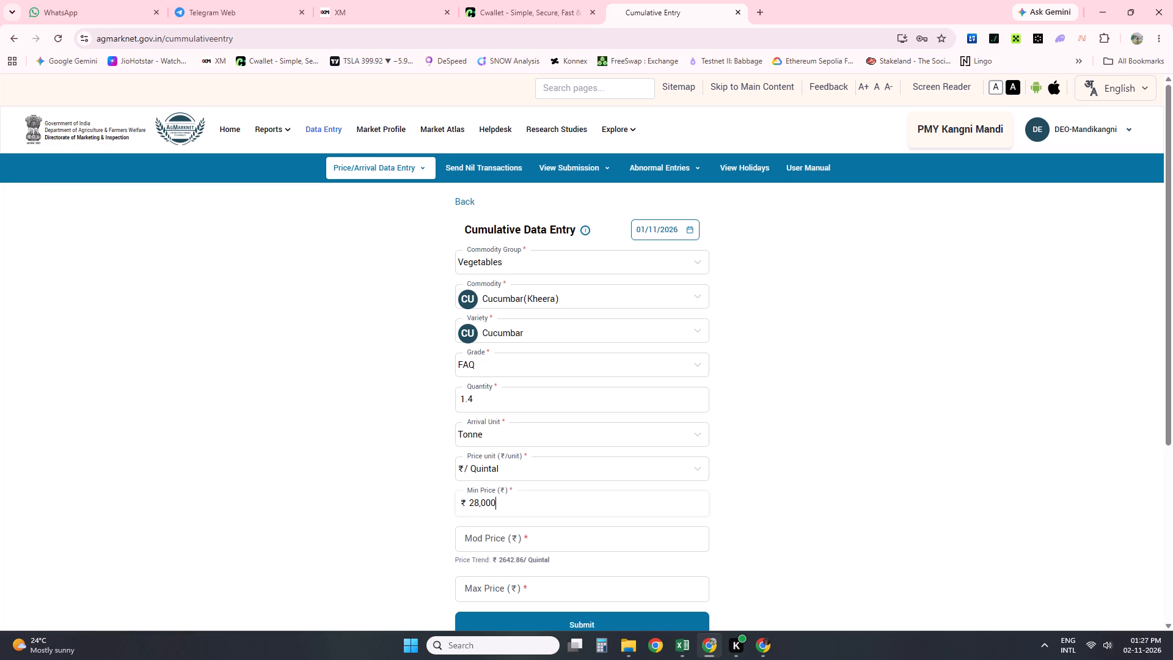
{"action": "key", "text": "BackSpace"}
{"action": "key", "text": "Tab"}
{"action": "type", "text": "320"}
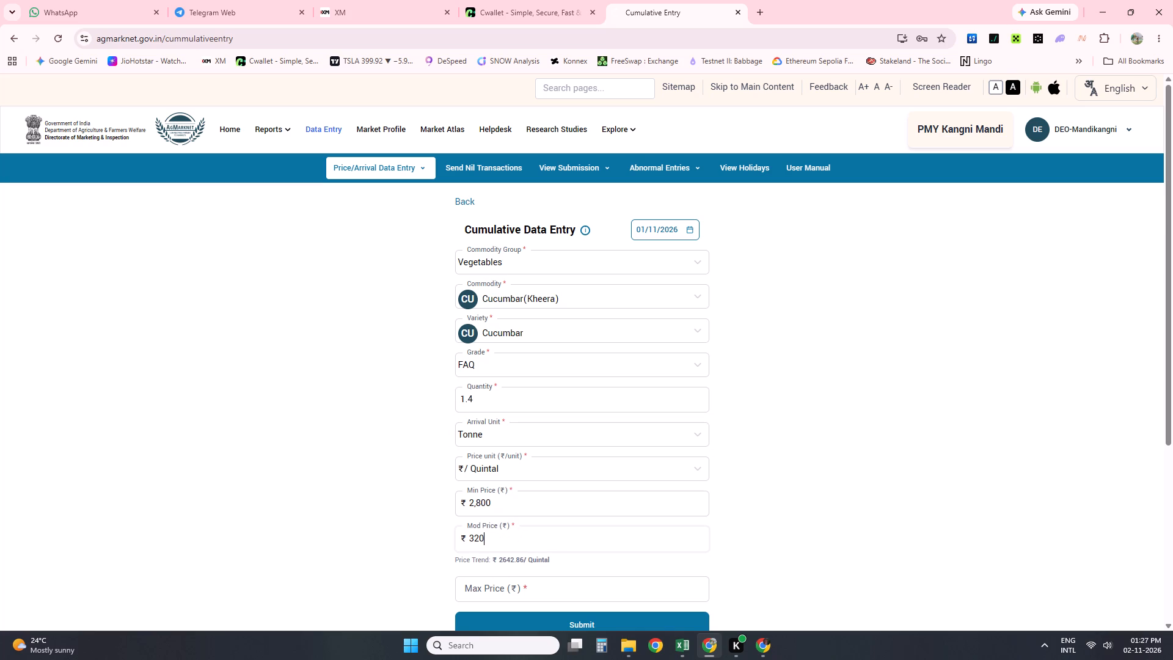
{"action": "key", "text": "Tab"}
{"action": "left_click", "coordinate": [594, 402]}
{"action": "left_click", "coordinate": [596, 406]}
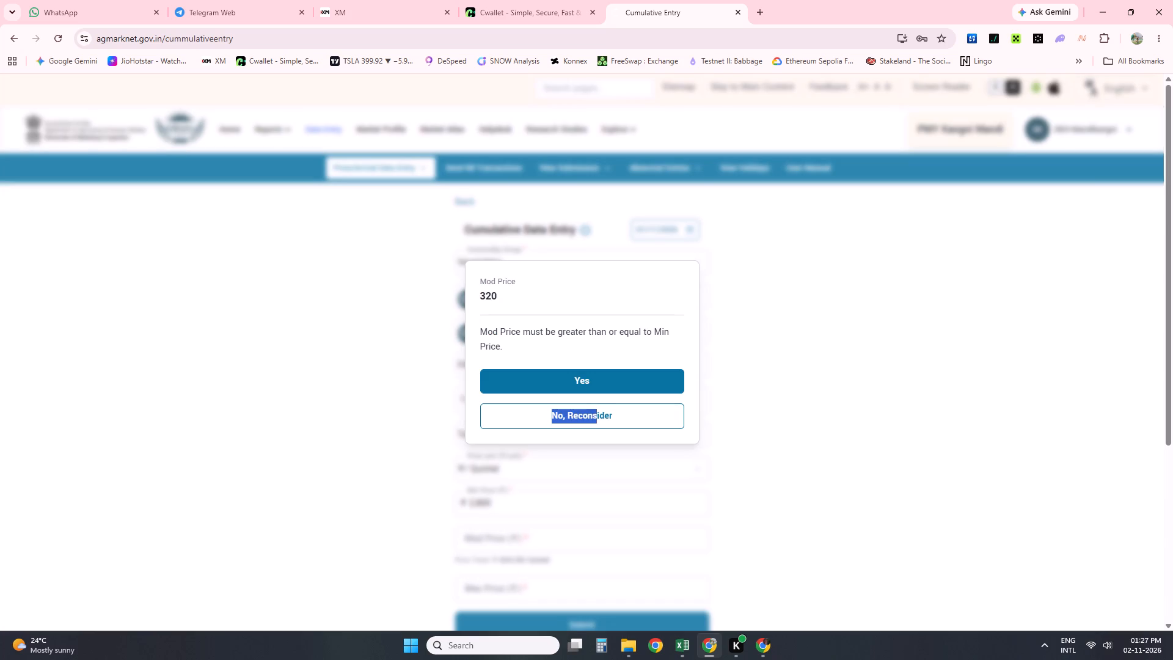
Enter mod price 3200 and max price 3500, and submit the Cucumbar entry.
{"action": "left_click", "coordinate": [505, 535]}
{"action": "type", "text": "3200"}
{"action": "key", "text": "Tab"}
{"action": "type", "text": "3500"}
{"action": "key", "text": "Tab"}
{"action": "key", "text": "Return"}
{"action": "key", "text": "Tab"}
{"action": "key", "text": "Return"}
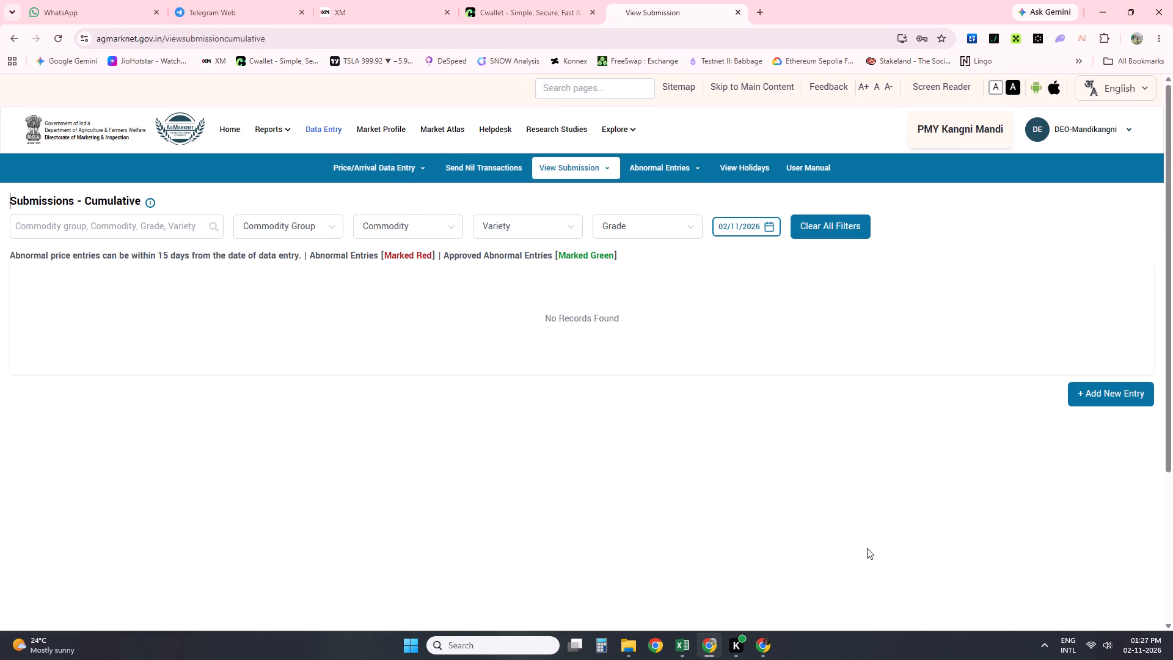
Open a new cumulative entry form.
{"action": "left_click", "coordinate": [1114, 402]}
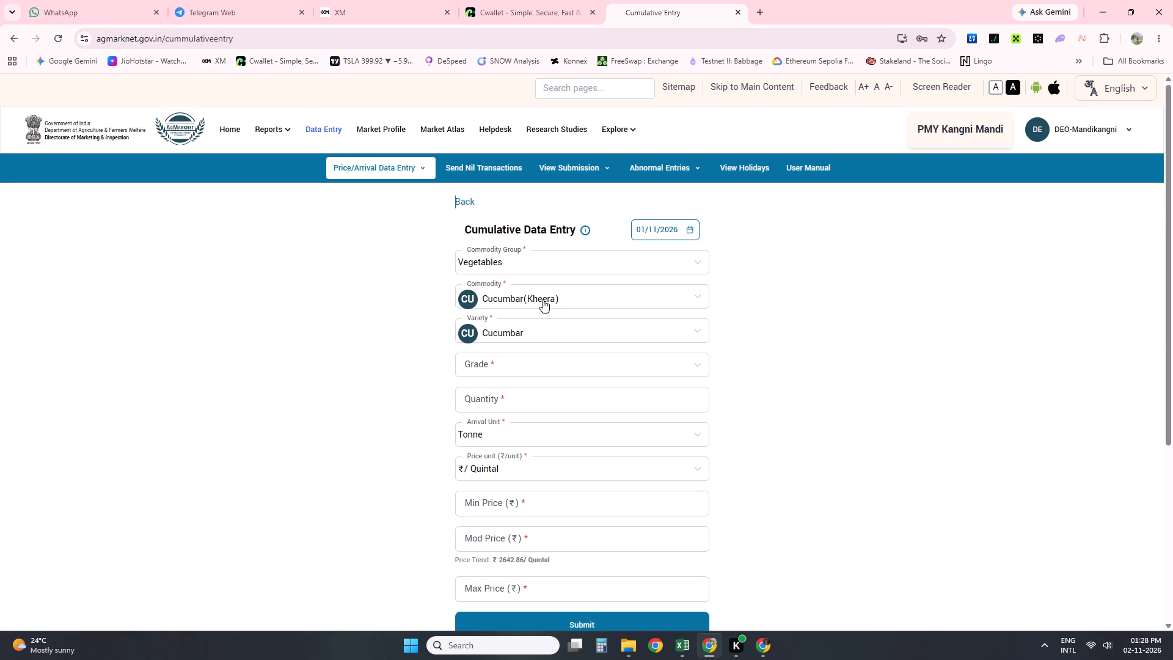
Calculate 15 × 20 in Calculator and close it.
{"action": "left_click", "coordinate": [608, 646]}
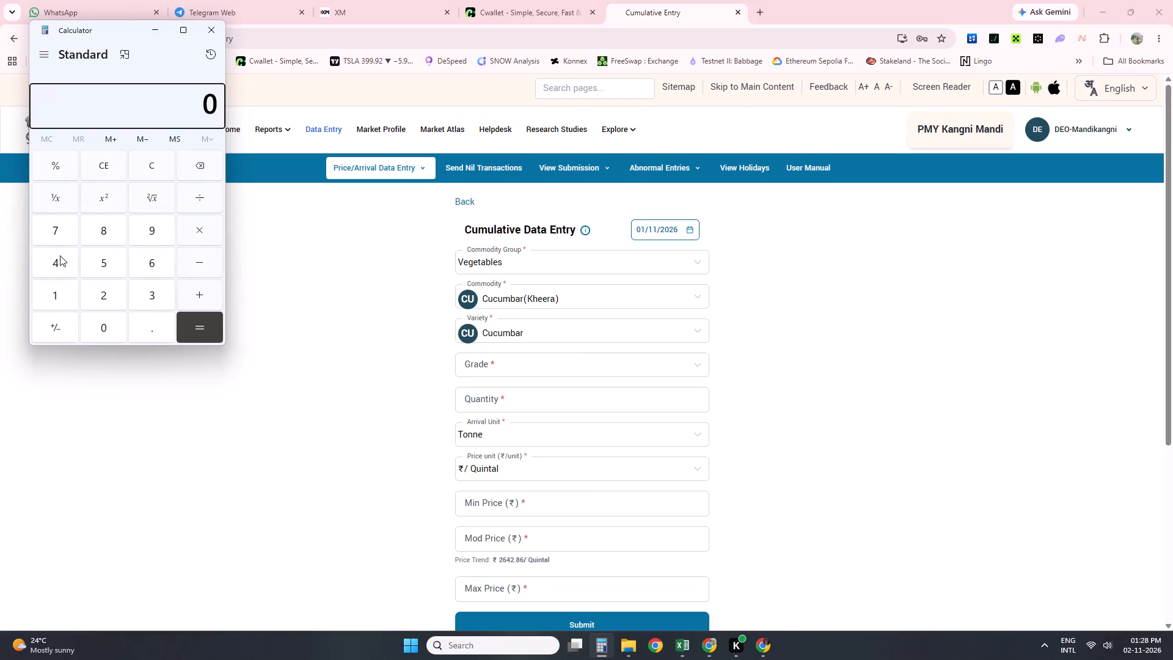
{"action": "left_click", "coordinate": [54, 294]}
{"action": "left_click", "coordinate": [100, 262]}
{"action": "left_click", "coordinate": [186, 227]}
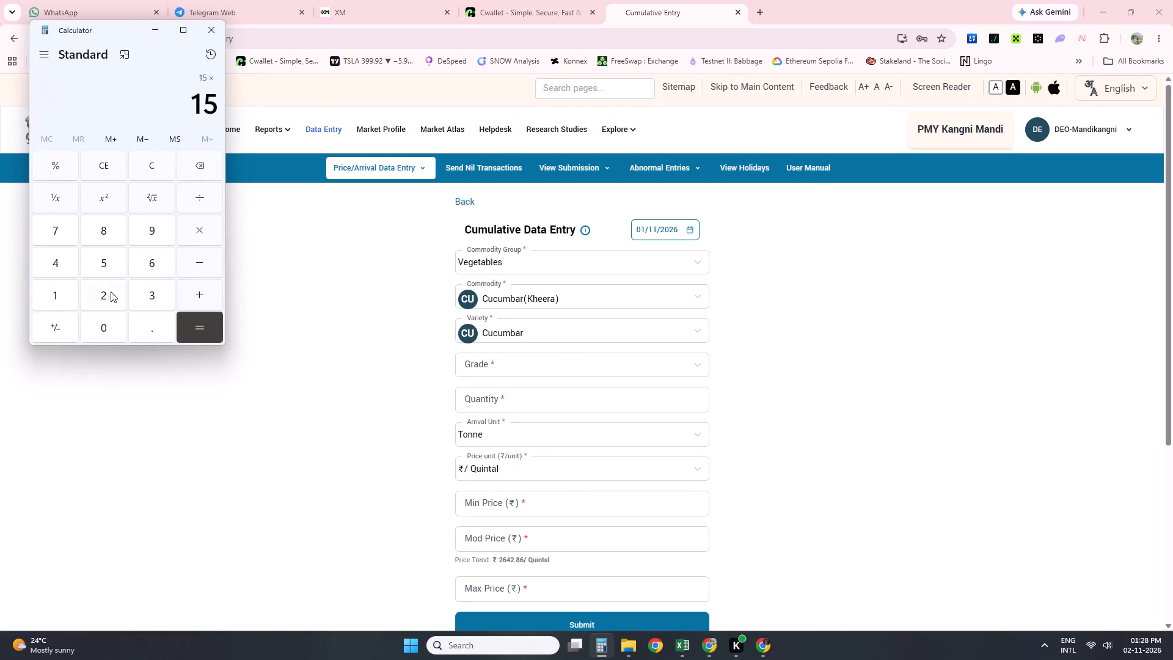
{"action": "left_click", "coordinate": [108, 292]}
{"action": "left_click", "coordinate": [106, 335]}
{"action": "left_click", "coordinate": [189, 319]}
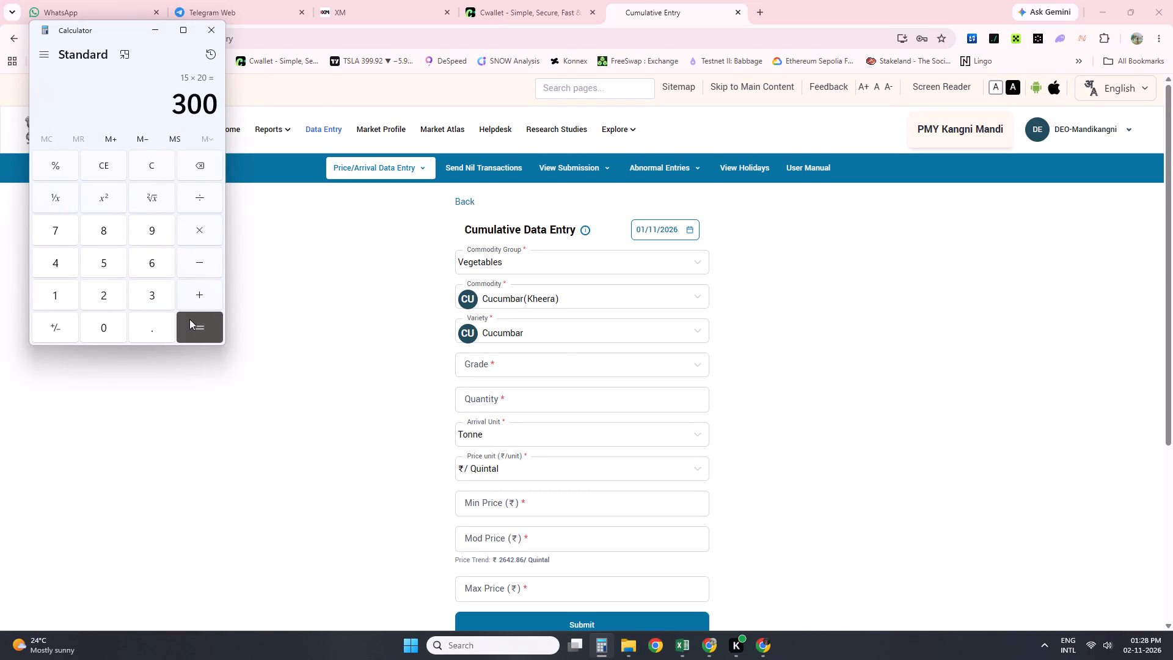
{"action": "left_click", "coordinate": [206, 32]}
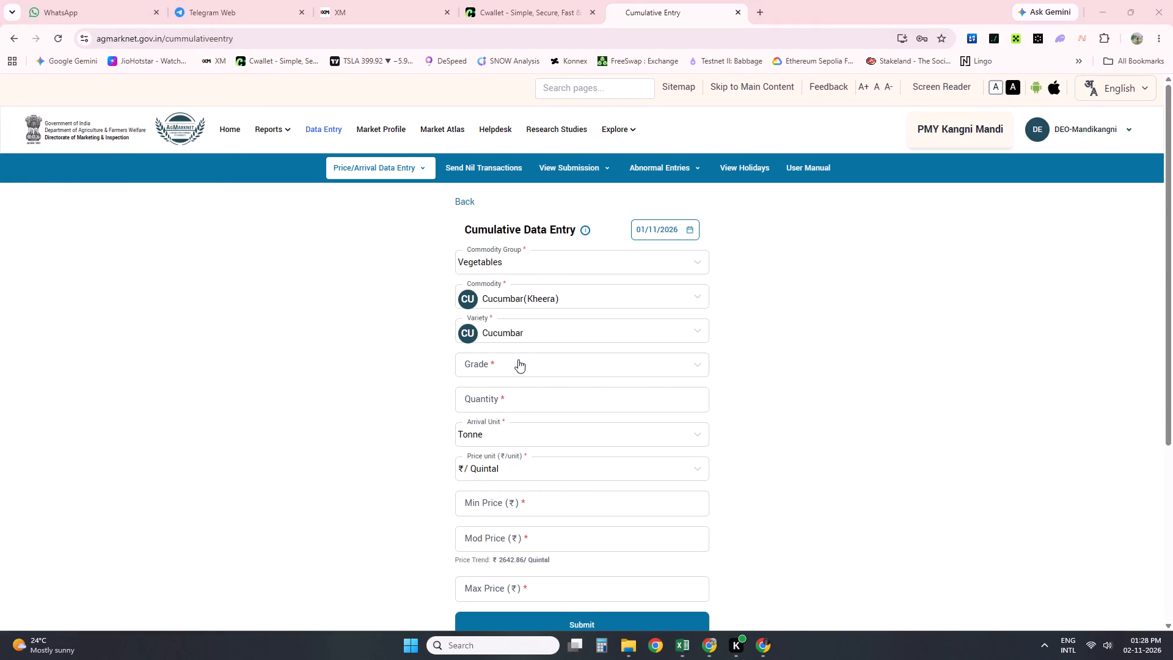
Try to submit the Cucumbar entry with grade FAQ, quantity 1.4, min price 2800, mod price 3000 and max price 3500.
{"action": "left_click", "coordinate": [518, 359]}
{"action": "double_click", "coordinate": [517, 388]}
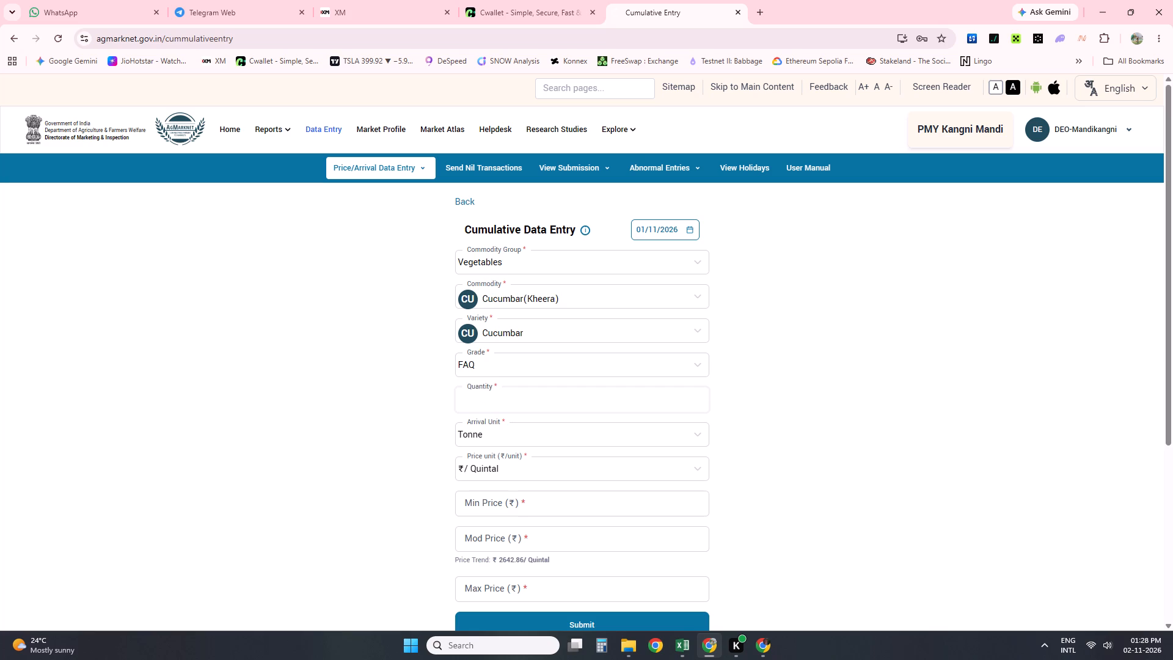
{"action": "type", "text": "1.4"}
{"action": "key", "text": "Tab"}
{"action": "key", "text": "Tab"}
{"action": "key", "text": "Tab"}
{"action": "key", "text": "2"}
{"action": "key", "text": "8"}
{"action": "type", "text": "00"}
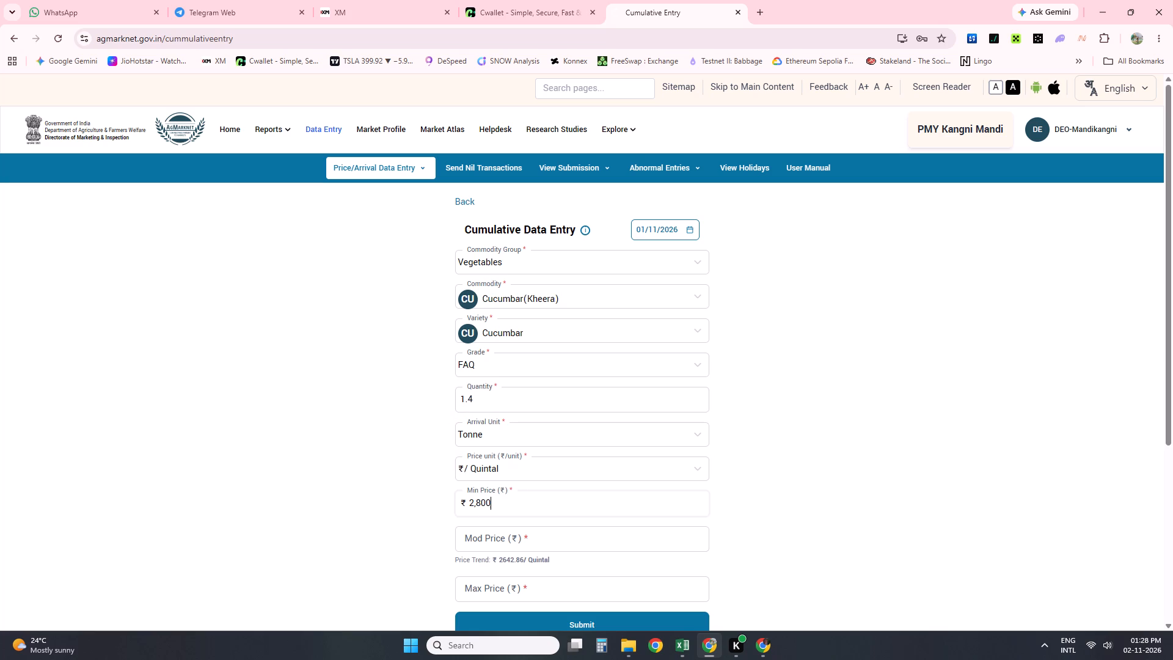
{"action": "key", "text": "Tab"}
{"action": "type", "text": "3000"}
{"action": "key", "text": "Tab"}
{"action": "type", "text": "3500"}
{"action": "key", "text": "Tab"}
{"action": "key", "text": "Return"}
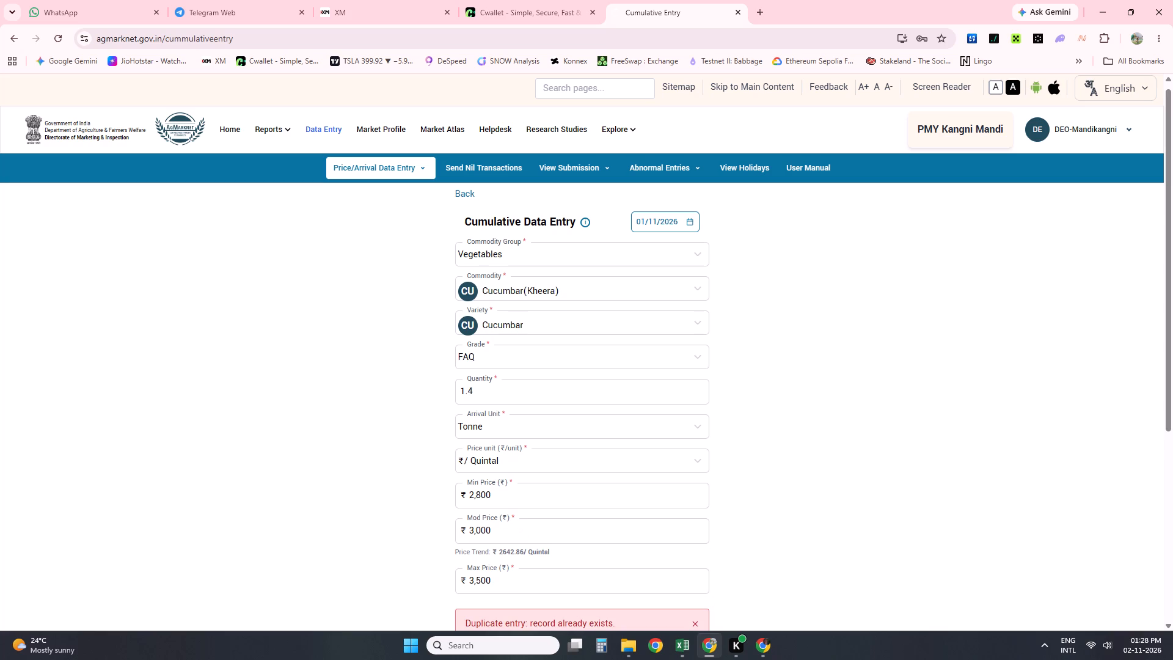
Change the commodity to French Beans(Frasbean), with variety French Beans (Frasbean) and grade FAQ.
{"action": "left_click", "coordinate": [587, 288]}
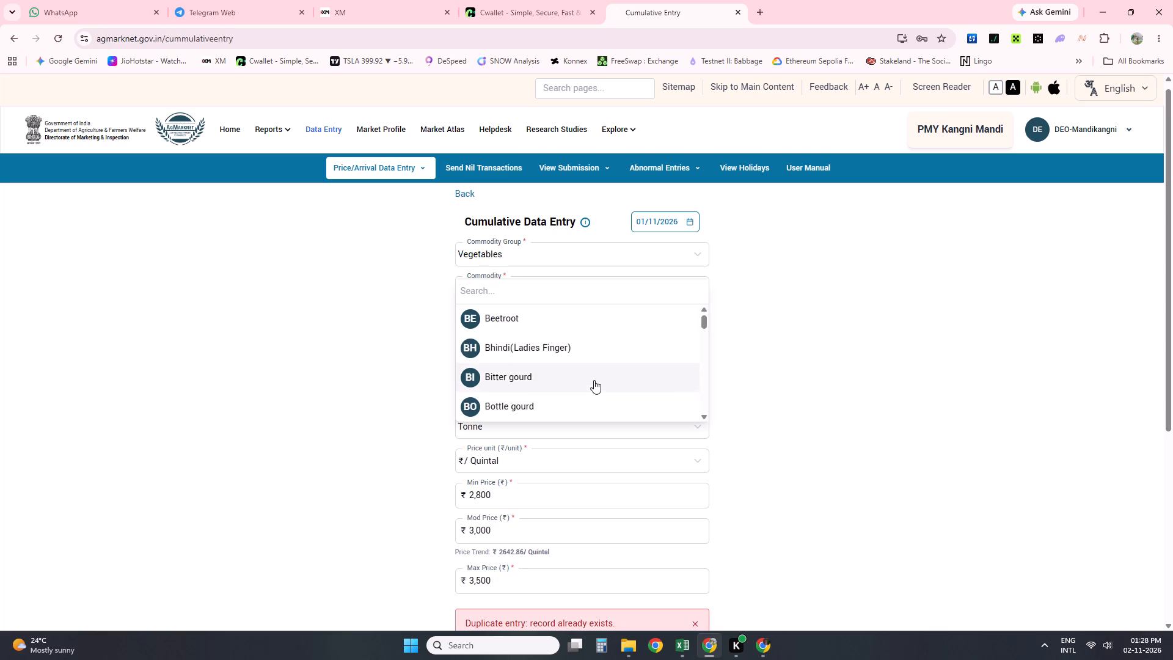
{"action": "scroll", "coordinate": [594, 384], "scroll_direction": "down", "scroll_amount": 4}
{"action": "scroll", "coordinate": [536, 377], "scroll_direction": "down", "scroll_amount": 1}
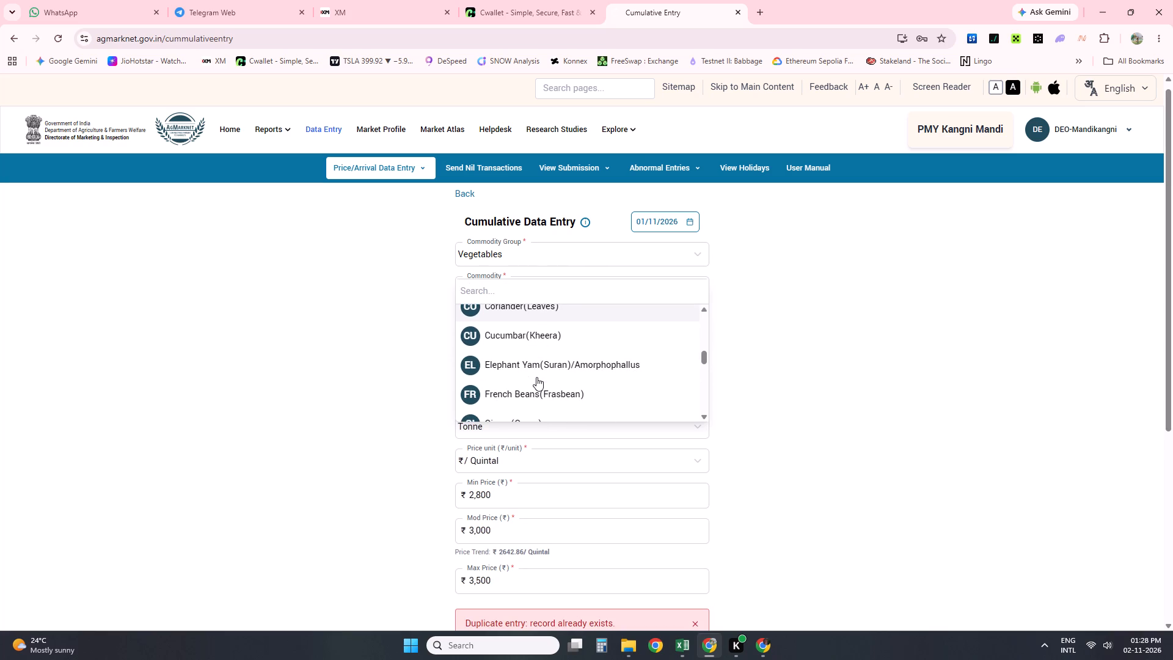
{"action": "left_click", "coordinate": [532, 391]}
{"action": "left_click", "coordinate": [525, 323]}
{"action": "left_click", "coordinate": [526, 346]}
{"action": "left_click", "coordinate": [525, 359]}
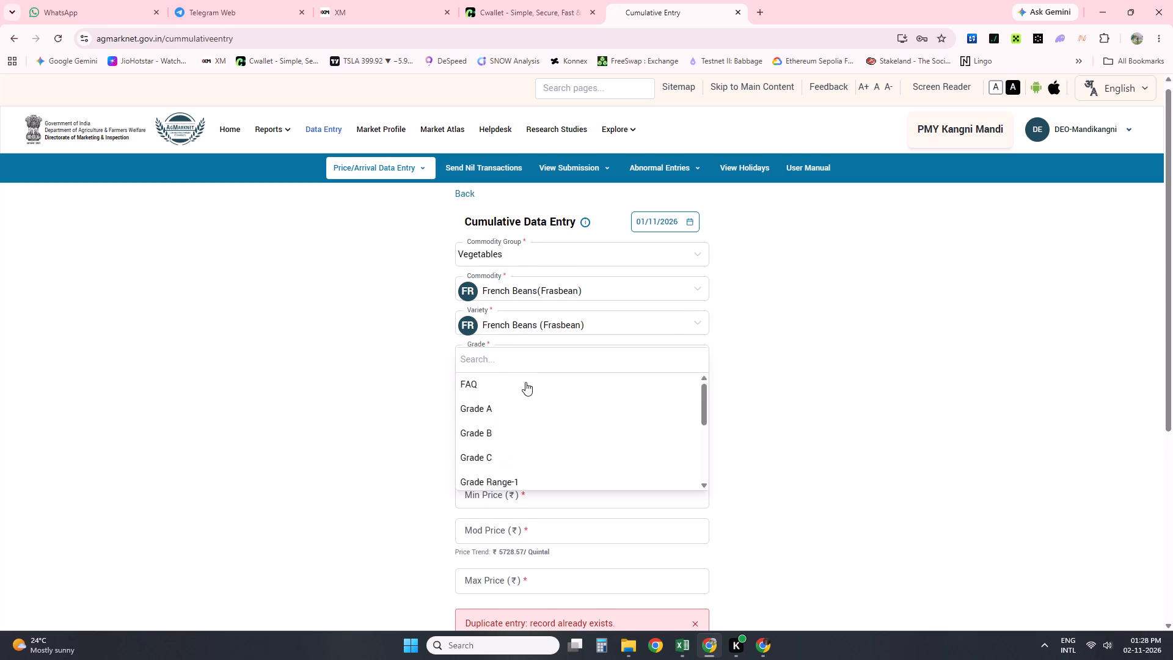
{"action": "left_click", "coordinate": [525, 384]}
Enter quantity 0.8, min price 5000, mod price 6000 and max price 8000, and submit the French Beans entry.
{"action": "left_click", "coordinate": [526, 397]}
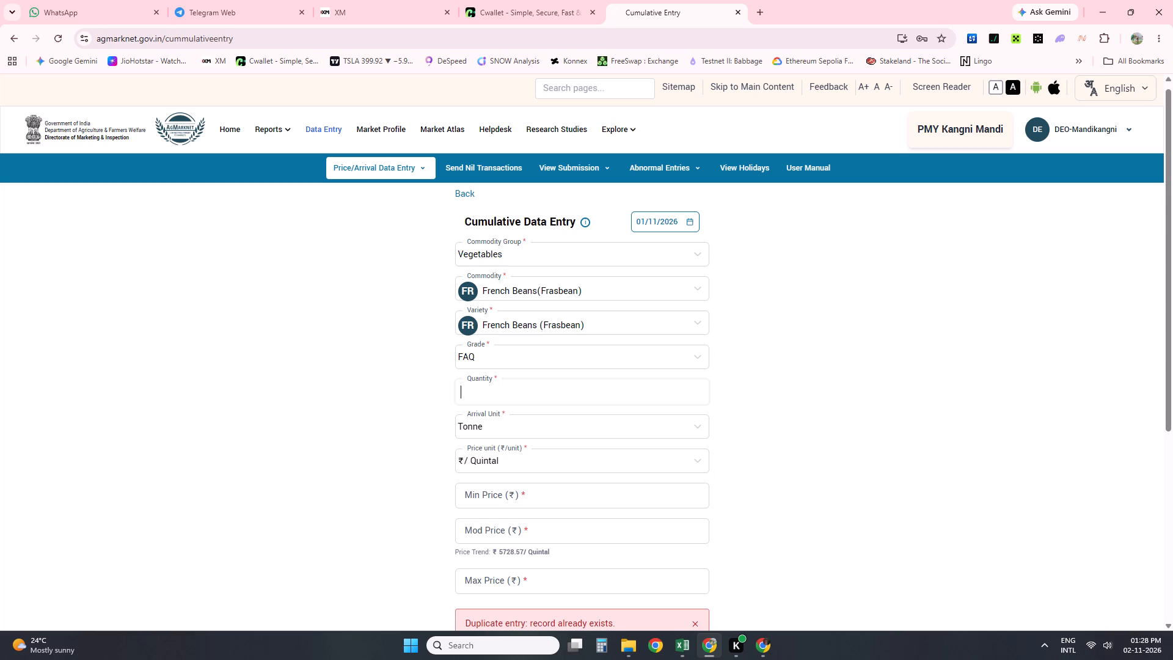
{"action": "type", "text": "0.8"}
{"action": "key", "text": "Tab"}
{"action": "key", "text": "Tab"}
{"action": "key", "text": "Tab"}
{"action": "type", "text": "5000"}
{"action": "key", "text": "Tab"}
{"action": "type", "text": "6000"}
{"action": "key", "text": "Tab"}
{"action": "type", "text": "8000"}
{"action": "key", "text": "Tab"}
{"action": "key", "text": "Return"}
{"action": "key", "text": "Tab"}
{"action": "key", "text": "Return"}
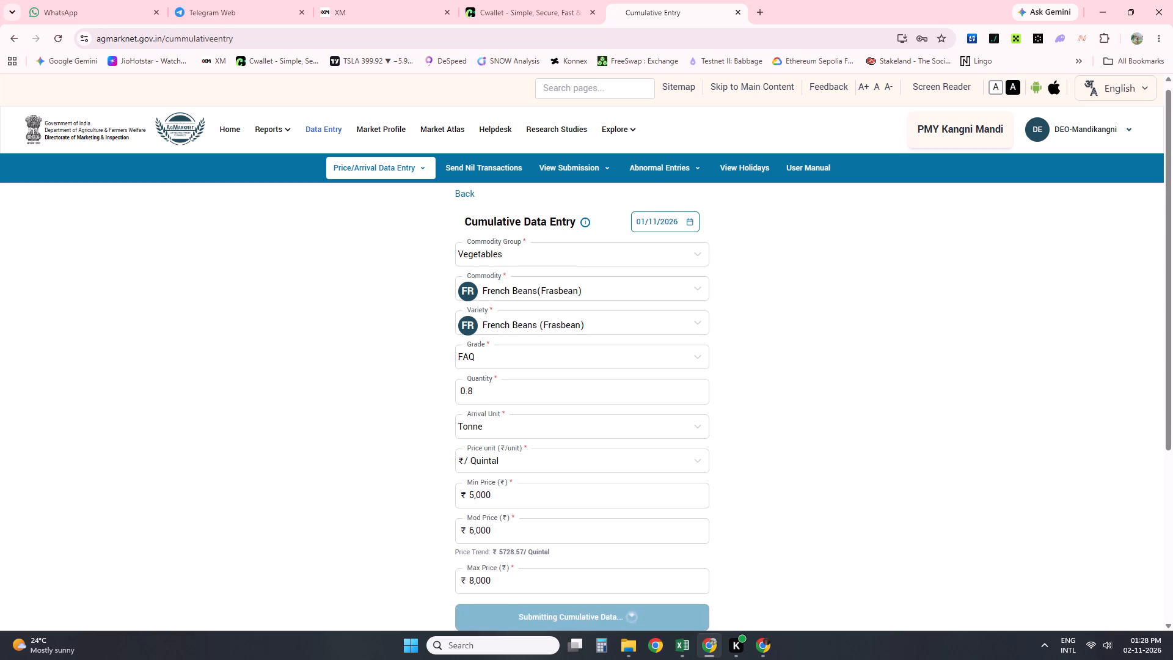
{"action": "left_click", "coordinate": [583, 419]}
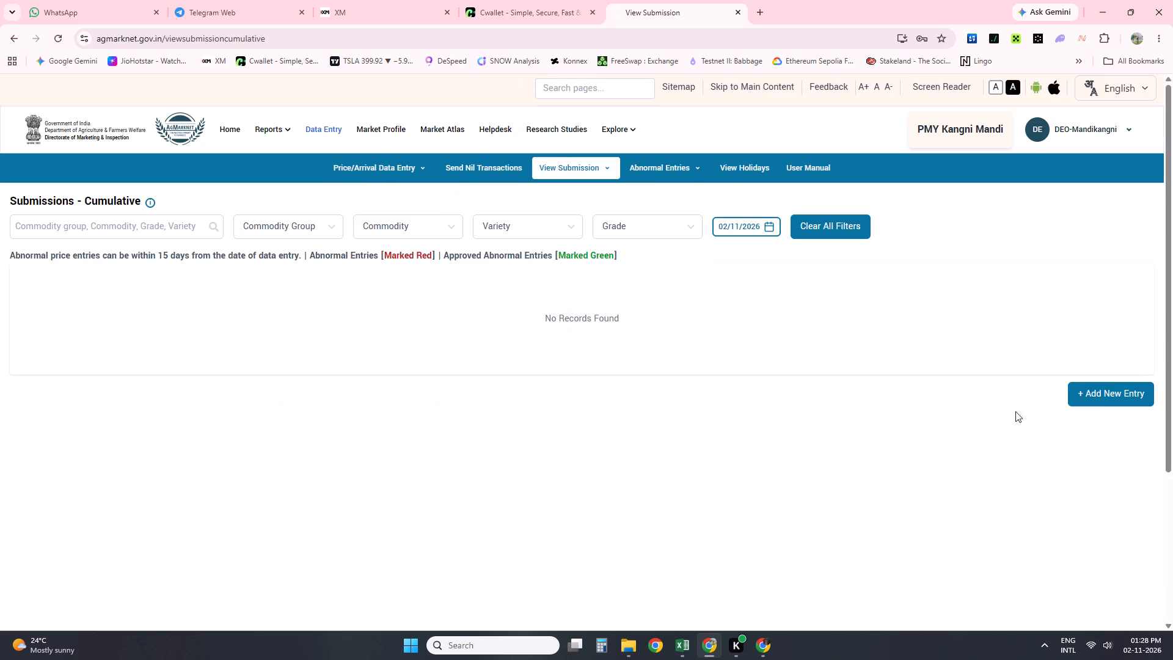
Start a new cumulative entry for commodity Ginger(Green), with variety Other and grade FAQ.
{"action": "left_click", "coordinate": [1112, 400]}
{"action": "left_click", "coordinate": [536, 295]}
{"action": "scroll", "coordinate": [539, 395], "scroll_direction": "down", "scroll_amount": 3}
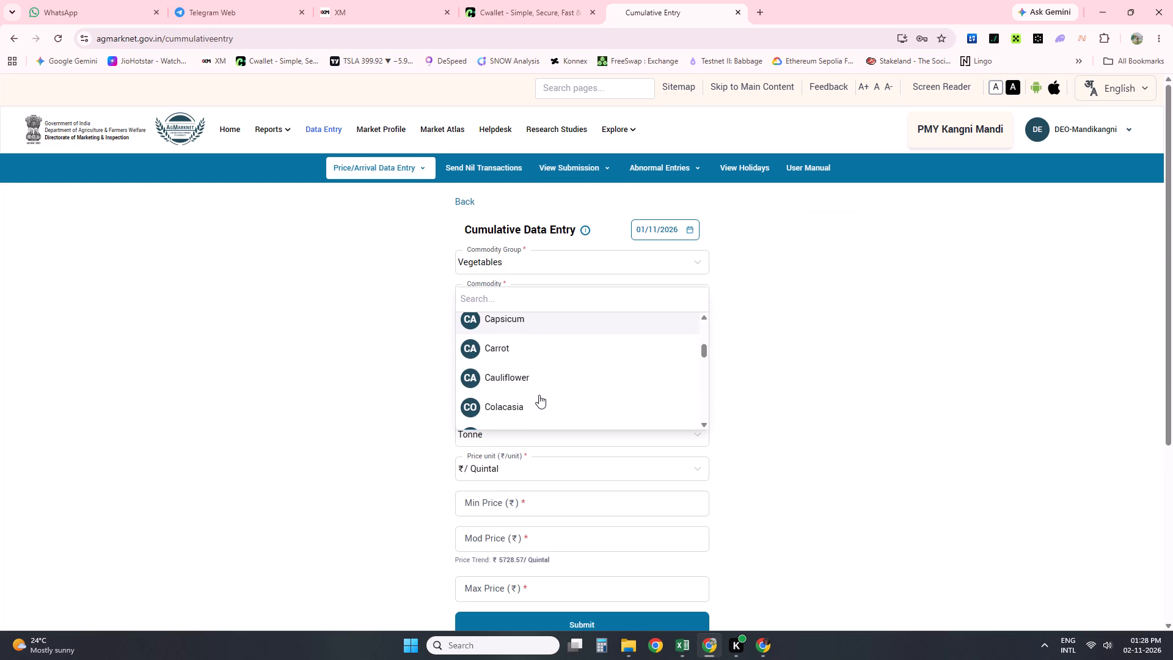
{"action": "scroll", "coordinate": [539, 395], "scroll_direction": "down", "scroll_amount": 3}
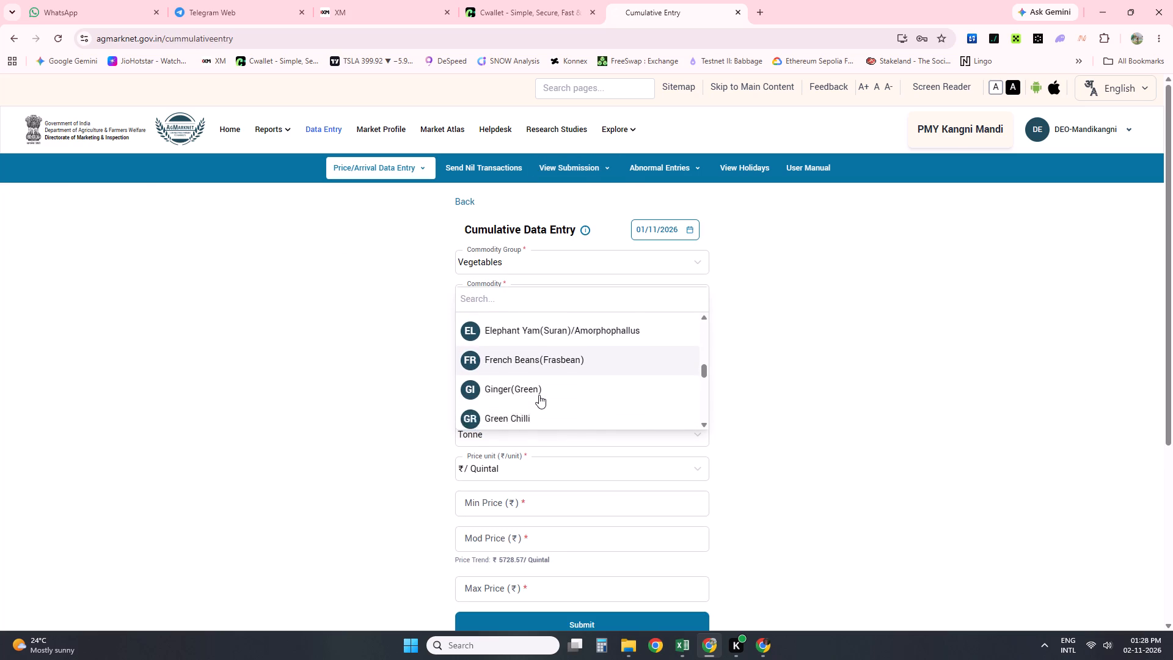
{"action": "left_click", "coordinate": [538, 378]}
{"action": "left_click", "coordinate": [550, 332]}
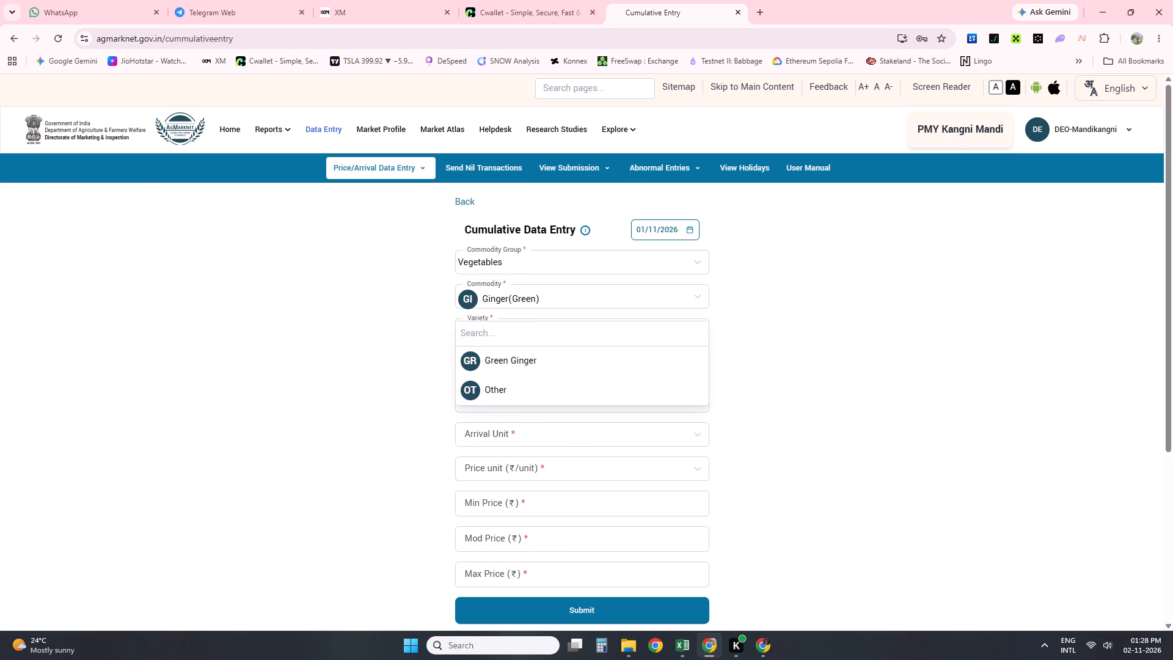
{"action": "left_click", "coordinate": [508, 401]}
{"action": "left_click", "coordinate": [509, 366]}
{"action": "left_click", "coordinate": [508, 391]}
Enter quantity 0.6, min price 5000, mod price 5500 and max price 6000, and submit the Ginger(Green) entry.
{"action": "left_click", "coordinate": [508, 402]}
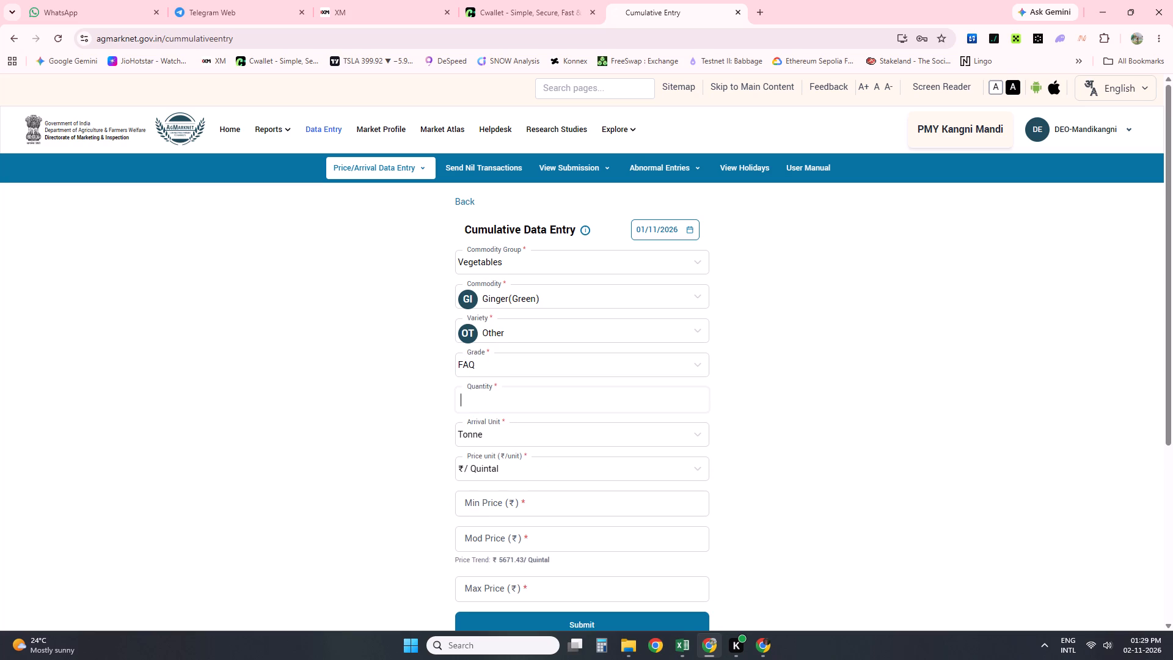
{"action": "type", "text": "0.6"}
{"action": "key", "text": "Tab"}
{"action": "key", "text": "Tab"}
{"action": "key", "text": "Tab"}
{"action": "type", "text": "5000"}
{"action": "key", "text": "Tab"}
{"action": "type", "text": "5500"}
{"action": "key", "text": "Tab"}
{"action": "type", "text": "6000"}
{"action": "key", "text": "Tab"}
{"action": "key", "text": "Return"}
{"action": "key", "text": "Tab"}
{"action": "key", "text": "Return"}
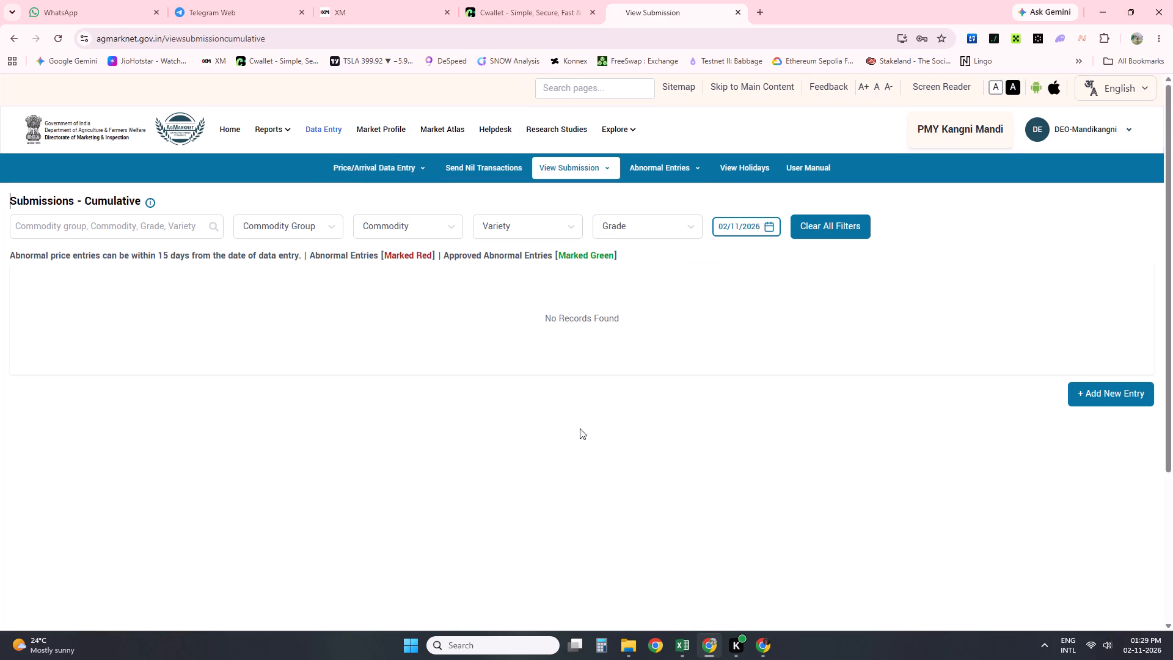
Start a new cumulative entry for commodity Green Chilli, with variety Green Chilly and grade FAQ.
{"action": "left_click", "coordinate": [1100, 400]}
{"action": "left_click", "coordinate": [553, 301]}
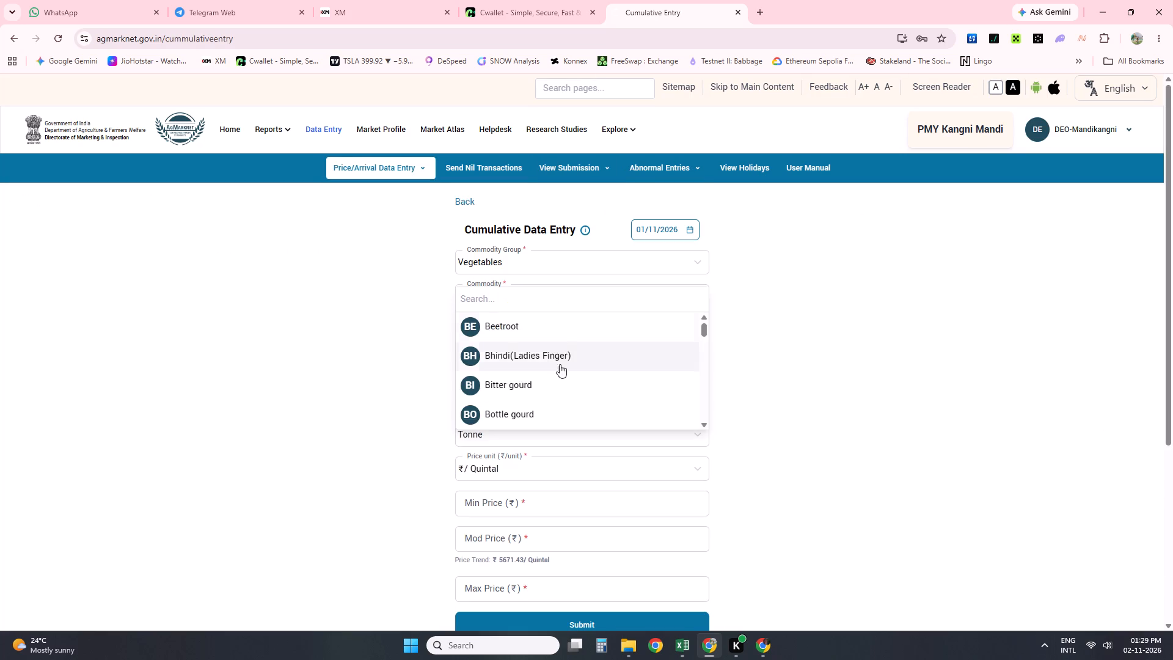
{"action": "scroll", "coordinate": [560, 374], "scroll_direction": "down", "scroll_amount": 7}
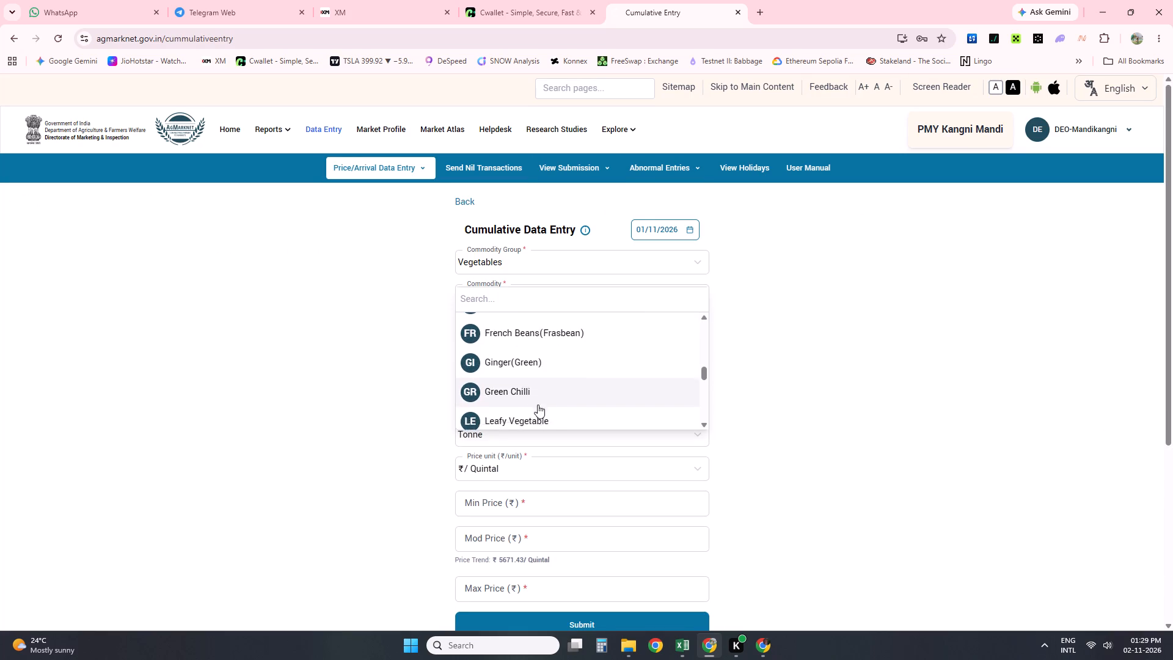
{"action": "left_click", "coordinate": [511, 340]}
{"action": "left_click", "coordinate": [520, 322]}
{"action": "left_click", "coordinate": [516, 356]}
{"action": "left_click", "coordinate": [518, 367]}
{"action": "left_click", "coordinate": [519, 388]}
Enter quantity 0.5, min price 7000, mod price 7500 and max price 8000, and submit the Green Chilli entry.
{"action": "left_click", "coordinate": [518, 403]}
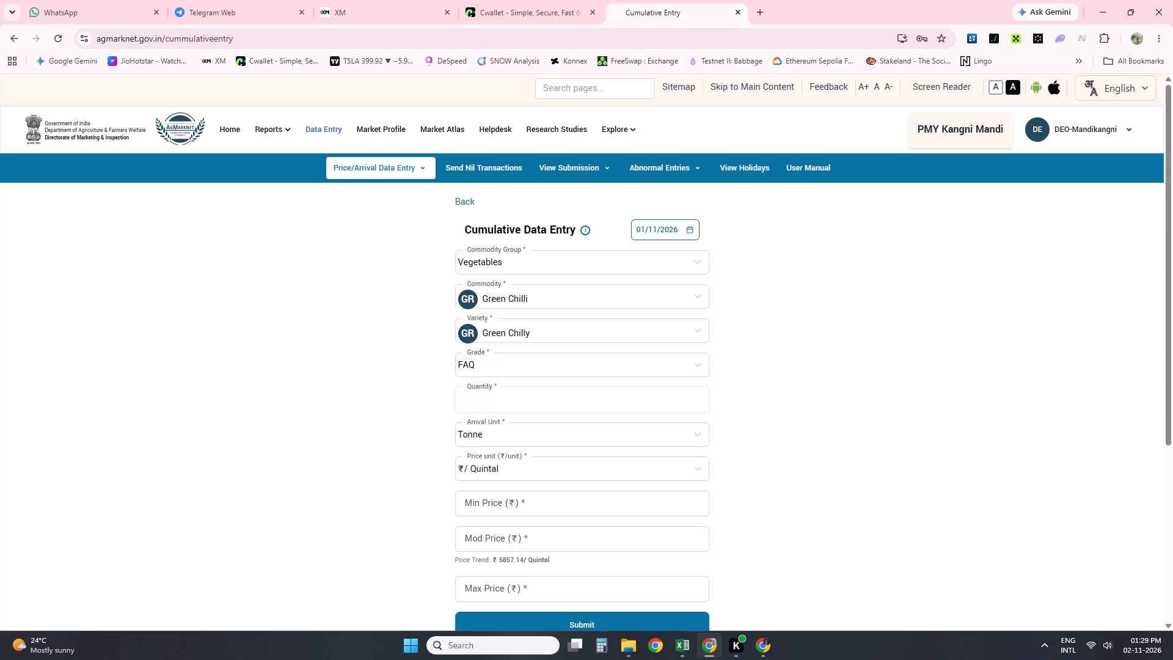
{"action": "type", "text": "0.5"}
{"action": "key", "text": "Tab"}
{"action": "key", "text": "Tab"}
{"action": "key", "text": "Tab"}
{"action": "type", "text": "7000"}
{"action": "key", "text": "Tab"}
{"action": "type", "text": "7500"}
{"action": "key", "text": "Tab"}
{"action": "type", "text": "8000"}
{"action": "key", "text": "Tab"}
{"action": "key", "text": "Return"}
{"action": "key", "text": "Tab"}
{"action": "key", "text": "Return"}
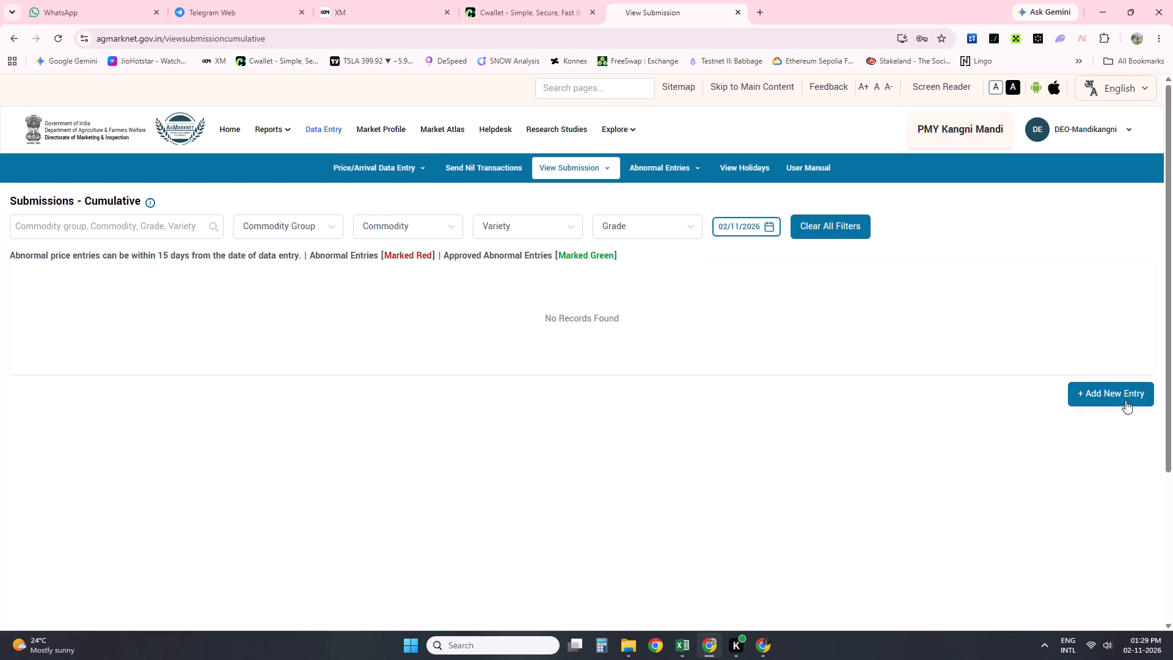
Start a new cumulative entry for commodity Onion, with variety Onion and grade FAQ.
{"action": "left_click", "coordinate": [1125, 400]}
{"action": "left_click", "coordinate": [507, 289]}
{"action": "scroll", "coordinate": [566, 375], "scroll_direction": "down", "scroll_amount": 4}
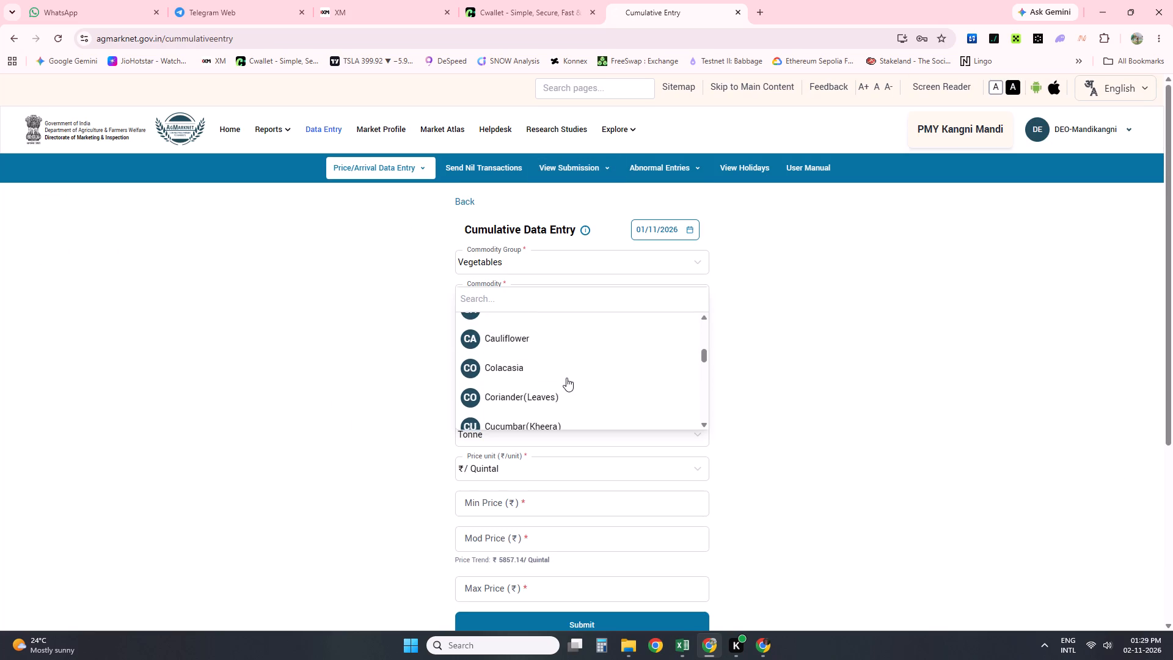
{"action": "scroll", "coordinate": [566, 378], "scroll_direction": "down", "scroll_amount": 3}
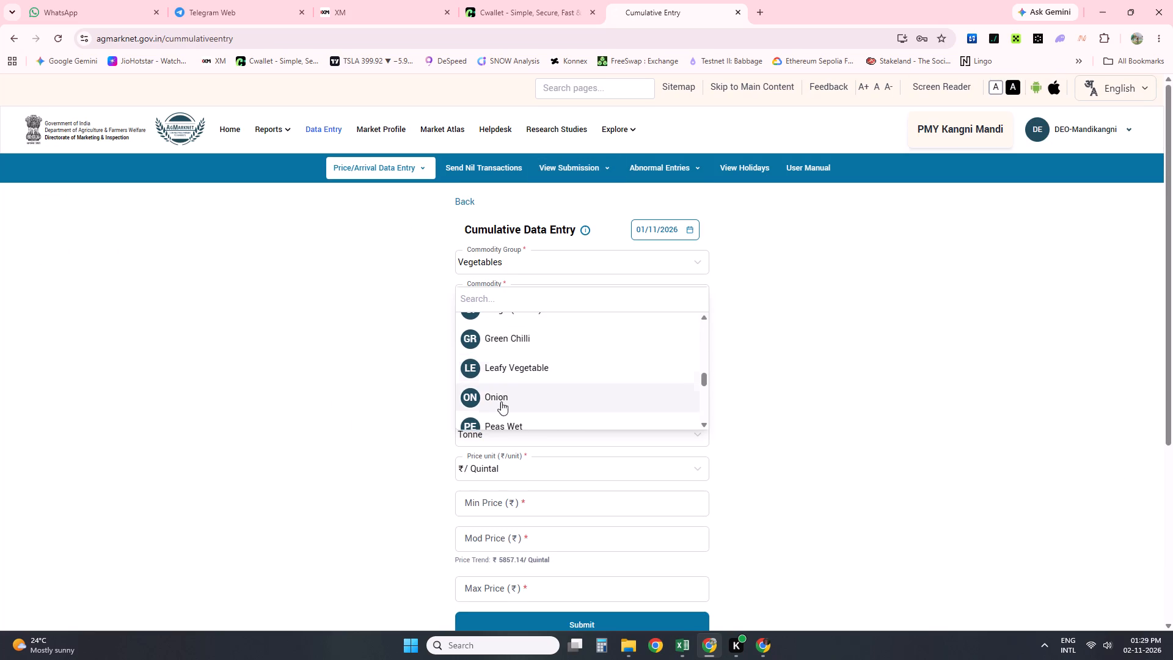
{"action": "left_click", "coordinate": [499, 407]}
{"action": "left_click", "coordinate": [507, 332]}
{"action": "left_click", "coordinate": [510, 363]}
{"action": "left_click", "coordinate": [510, 368]}
{"action": "left_click", "coordinate": [508, 391]}
Enter quantity 4.2, min price 4200, mod price 4400 and max price 4500, and submit the Onion entry.
{"action": "left_click", "coordinate": [508, 401]}
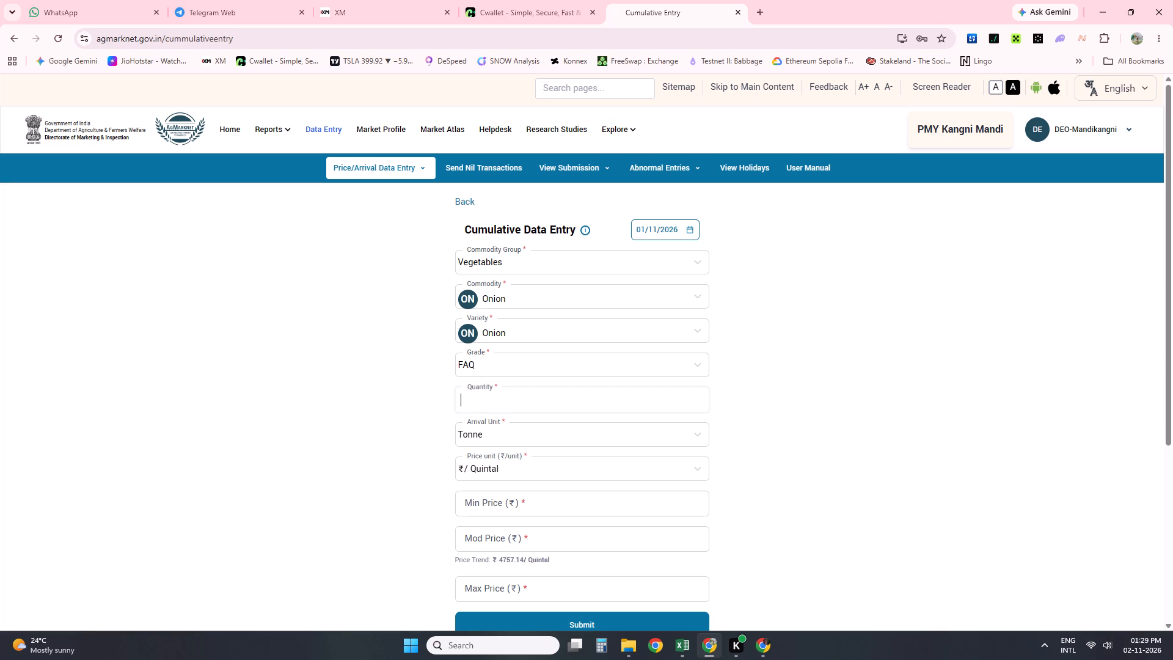
{"action": "type", "text": "4.2"}
{"action": "key", "text": "Tab"}
{"action": "key", "text": "Tab"}
{"action": "key", "text": "Tab"}
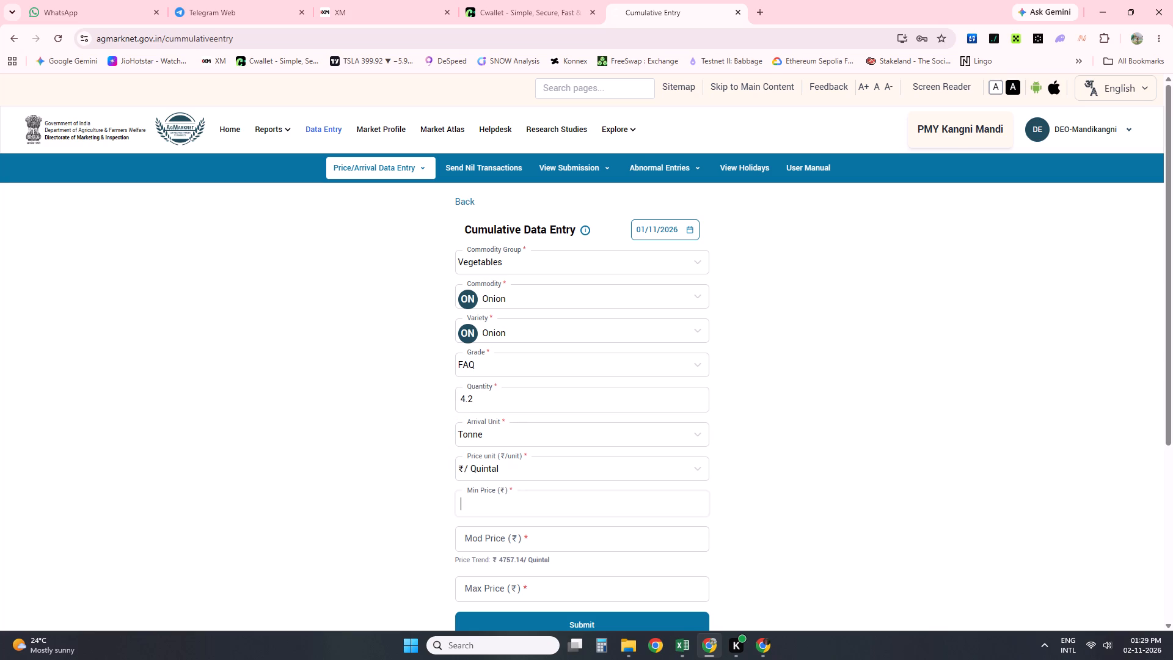
{"action": "type", "text": "4200"}
{"action": "key", "text": "Tab"}
{"action": "type", "text": "4400"}
{"action": "key", "text": "Tab"}
{"action": "type", "text": "4500"}
{"action": "key", "text": "Tab"}
{"action": "key", "text": "Return"}
{"action": "key", "text": "Tab"}
{"action": "key", "text": "Return"}
Start a new cumulative entry for commodity Peas Wet, with variety Peas Wet and grade FAQ.
{"action": "left_click", "coordinate": [1081, 398]}
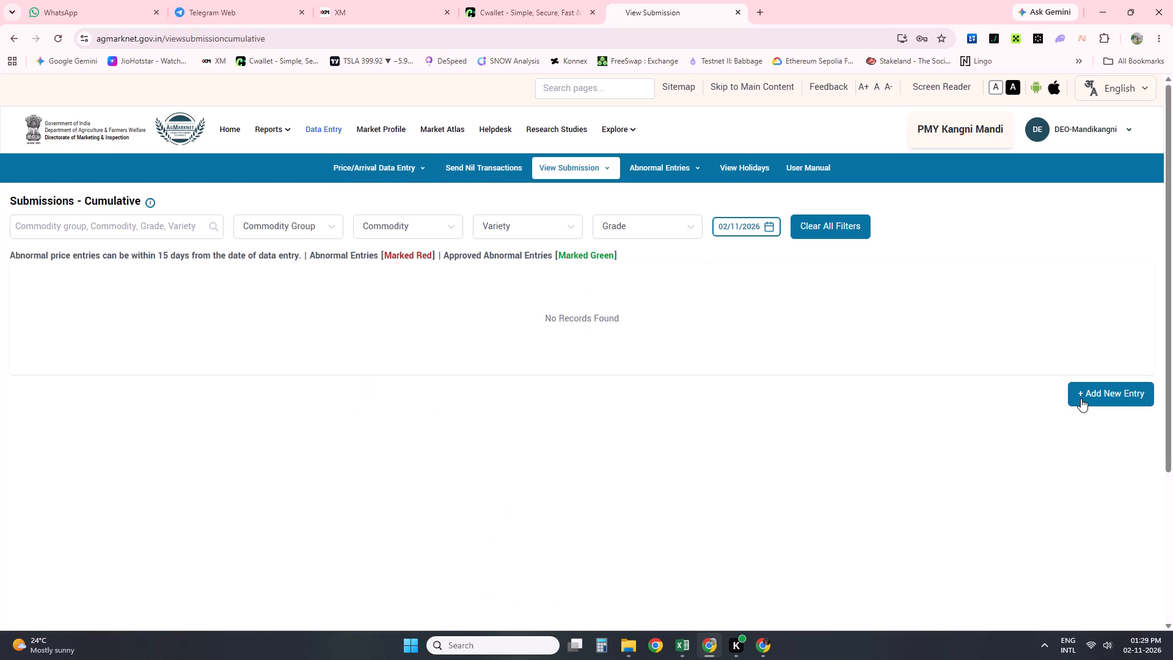
{"action": "left_click", "coordinate": [511, 295]}
{"action": "scroll", "coordinate": [532, 394], "scroll_direction": "down", "scroll_amount": 5}
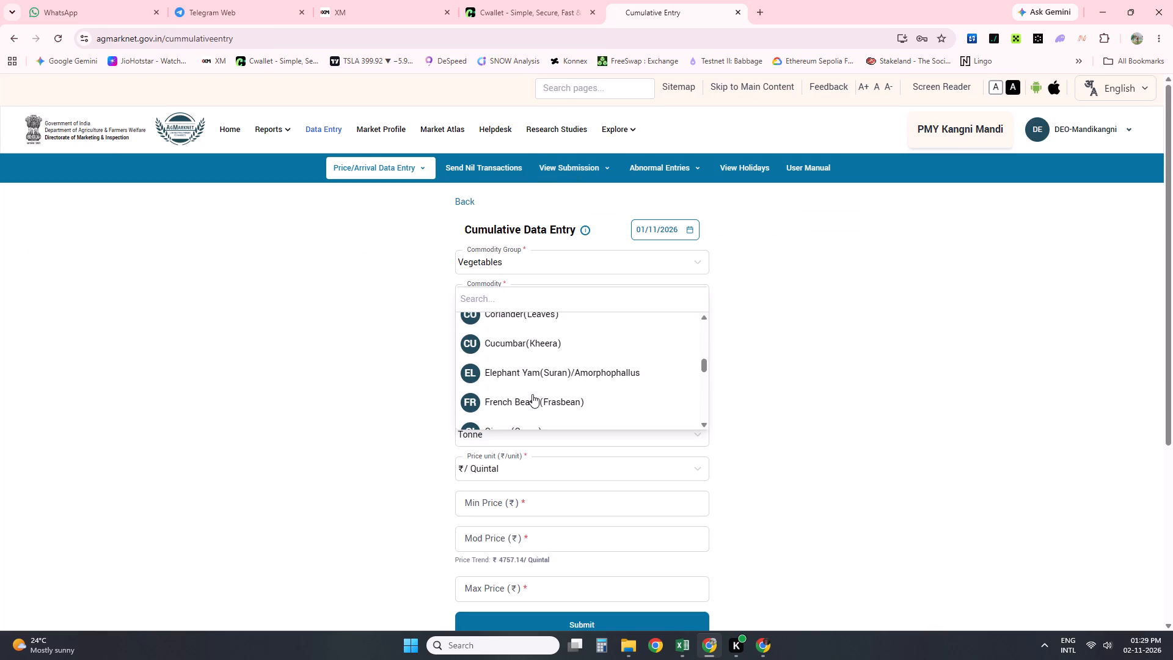
{"action": "scroll", "coordinate": [532, 394], "scroll_direction": "down", "scroll_amount": 3}
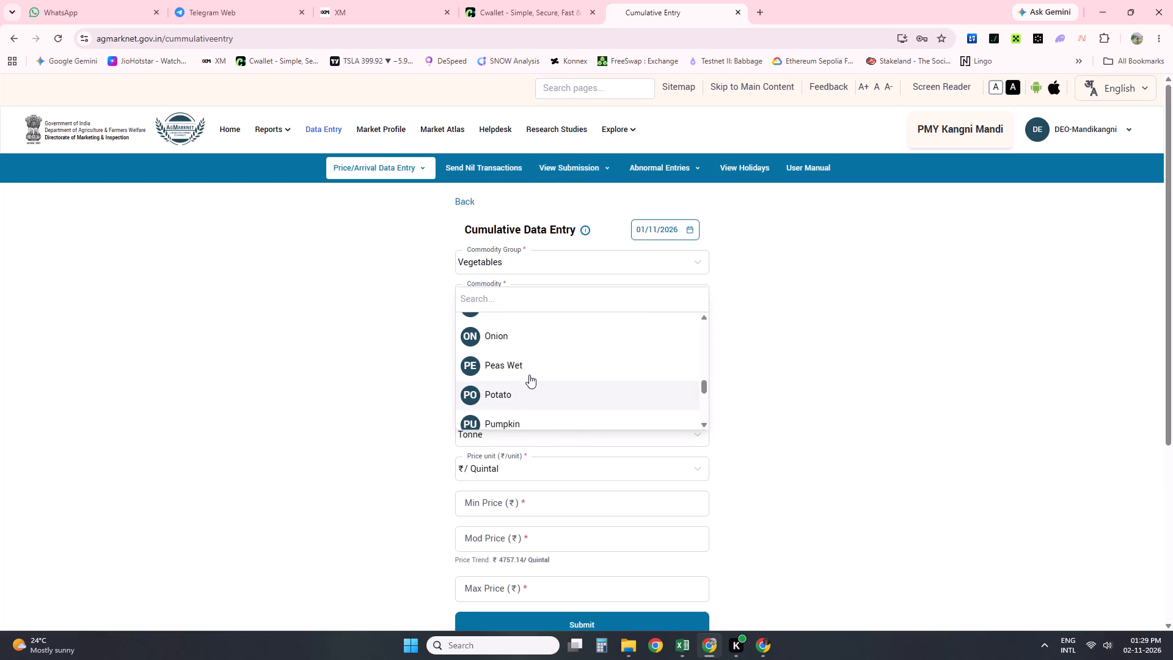
{"action": "left_click", "coordinate": [528, 369]}
{"action": "left_click", "coordinate": [541, 332]}
{"action": "double_click", "coordinate": [533, 369]}
{"action": "left_click", "coordinate": [520, 402]}
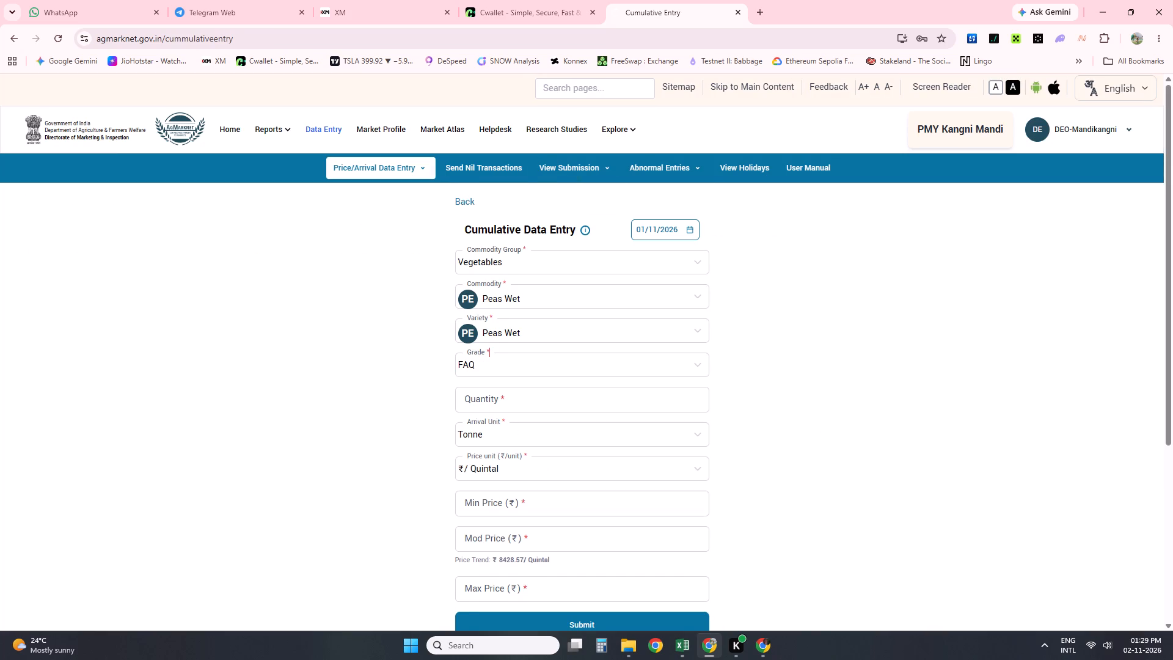
Enter quantity 0.8, min price 8000, mod price 10000 and max price 11000, and submit the Peas Wet entry.
{"action": "left_click", "coordinate": [518, 406]}
{"action": "left_click", "coordinate": [518, 419]}
{"action": "left_click", "coordinate": [523, 398]}
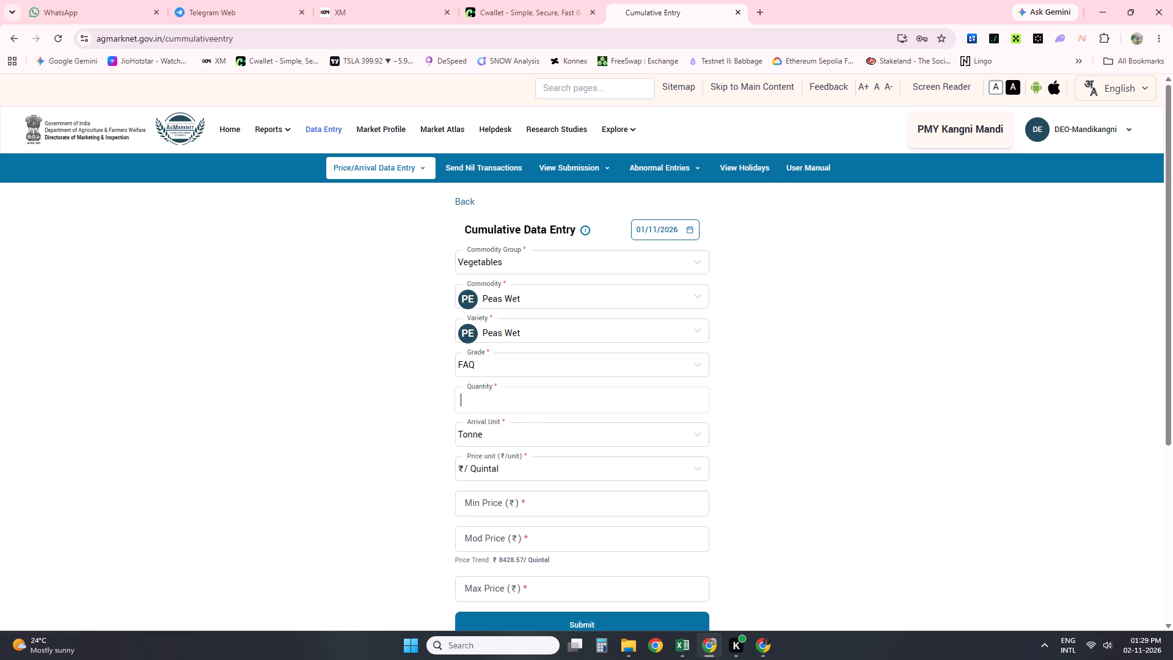
{"action": "type", "text": "0.8"}
{"action": "key", "text": "Tab"}
{"action": "key", "text": "Tab"}
{"action": "key", "text": "Tab"}
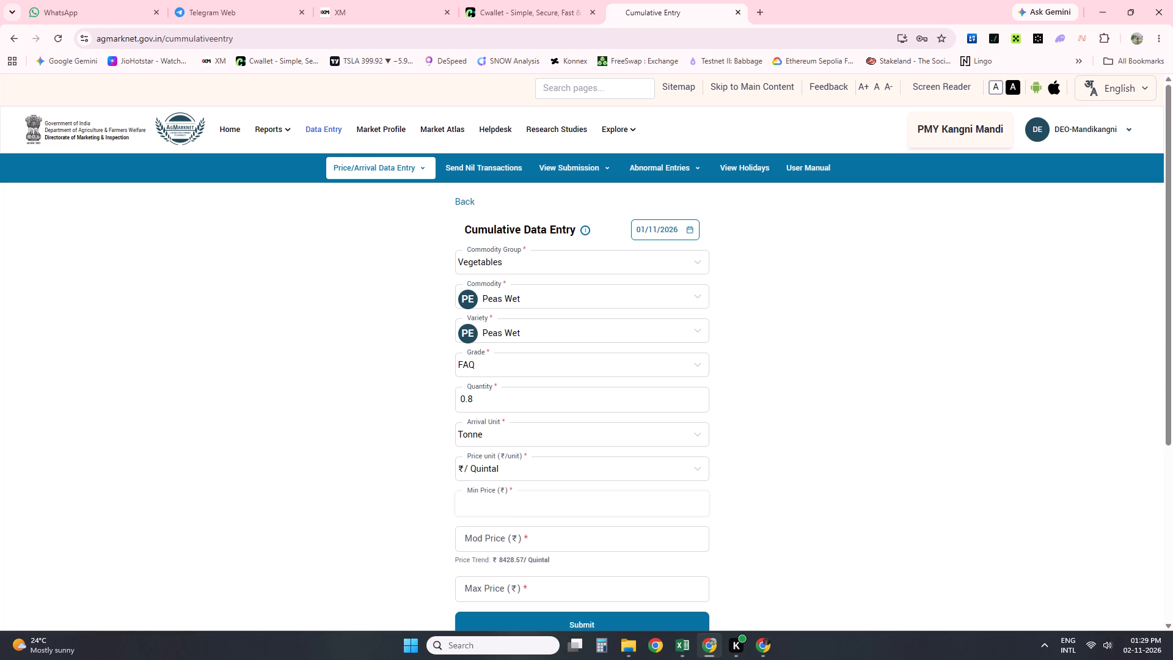
{"action": "type", "text": "8000"}
{"action": "key", "text": "Tab"}
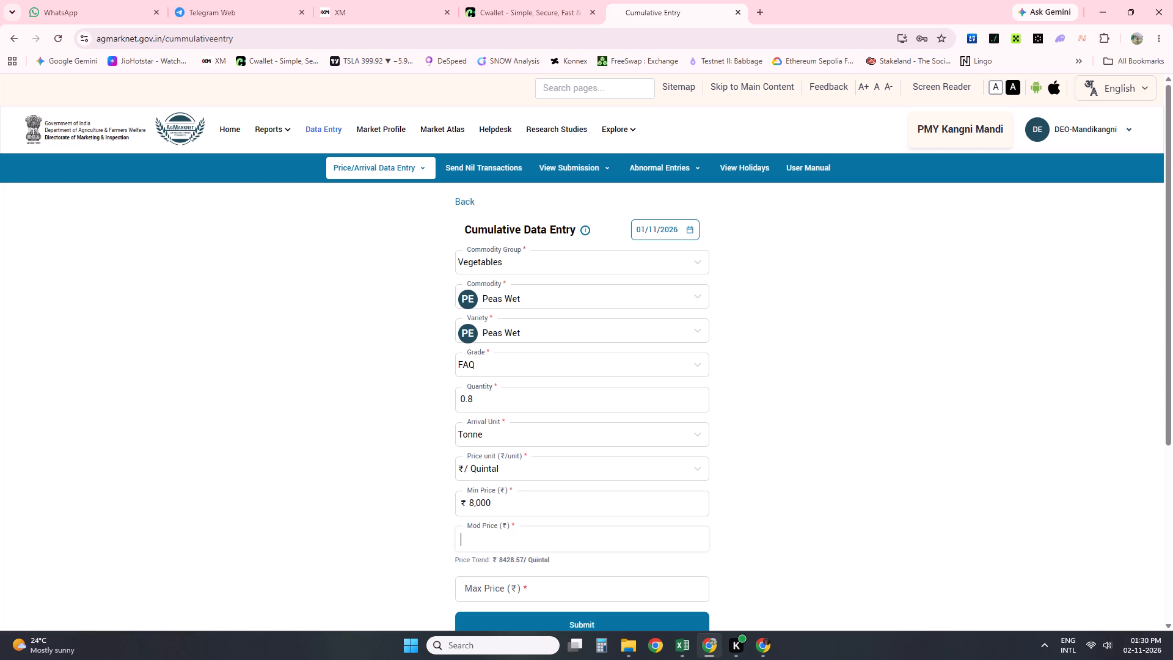
{"action": "type", "text": "10000"}
{"action": "key", "text": "Tab"}
{"action": "type", "text": "11000"}
{"action": "key", "text": "Tab"}
{"action": "key", "text": "Return"}
{"action": "key", "text": "Tab"}
{"action": "key", "text": "Return"}
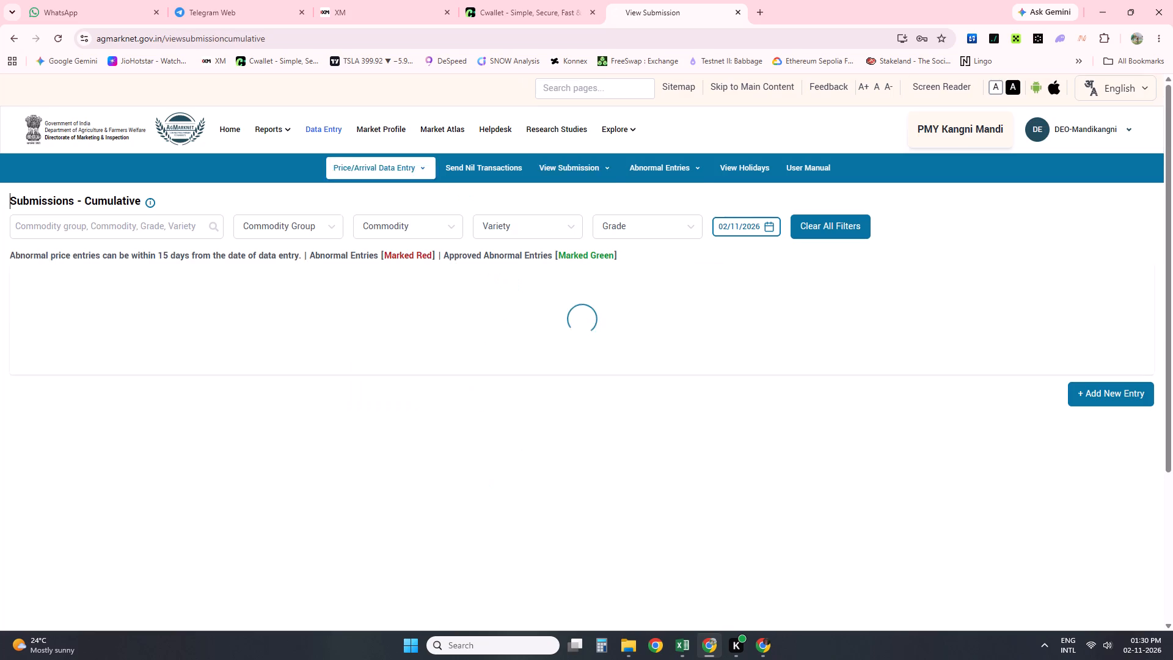
Start a new cumulative entry for commodity Potato, with variety Potato and grade FAQ.
{"action": "left_click", "coordinate": [1119, 384]}
{"action": "left_click", "coordinate": [491, 295]}
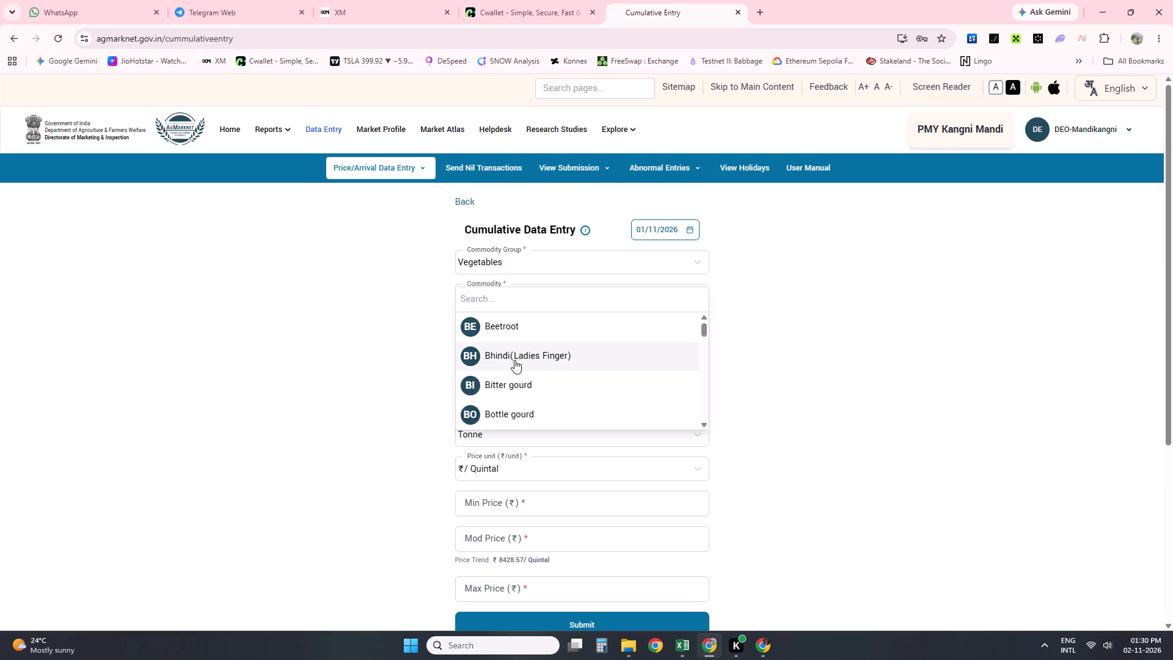
{"action": "scroll", "coordinate": [514, 361], "scroll_direction": "down", "scroll_amount": 9}
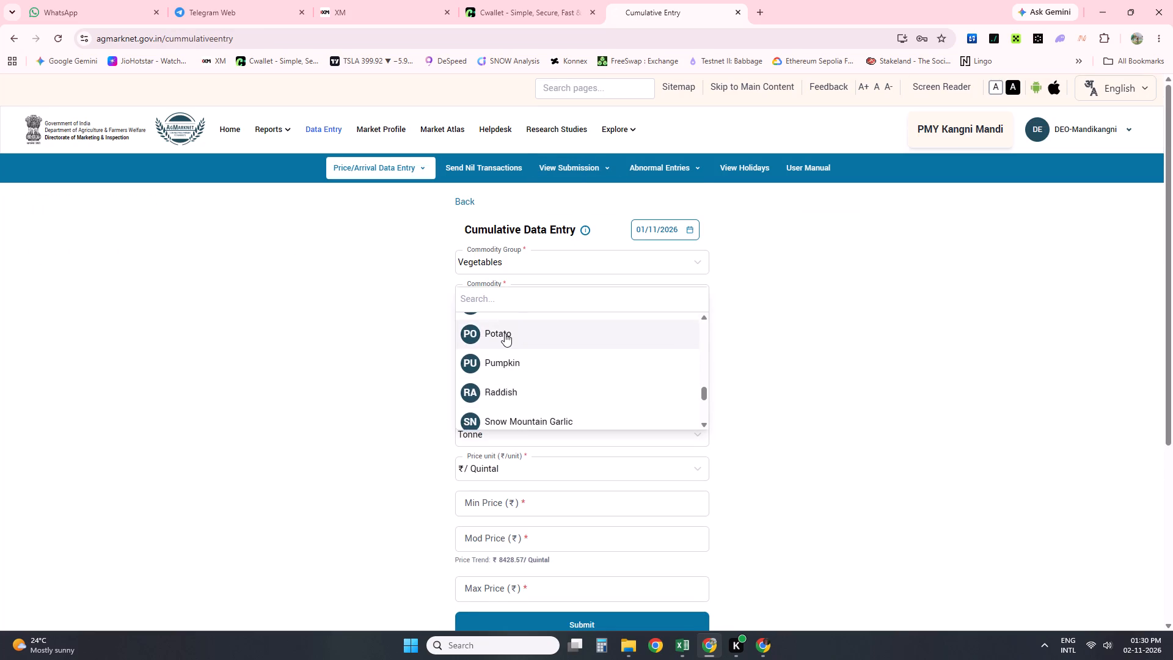
{"action": "left_click", "coordinate": [505, 333]}
{"action": "left_click", "coordinate": [506, 324]}
{"action": "left_click", "coordinate": [517, 361]}
{"action": "left_click", "coordinate": [517, 370]}
{"action": "left_click", "coordinate": [520, 384]}
Enter quantity 5.7, min price 800, mod price 1000 and max price 1400, and submit the Potato entry.
{"action": "left_click", "coordinate": [524, 397]}
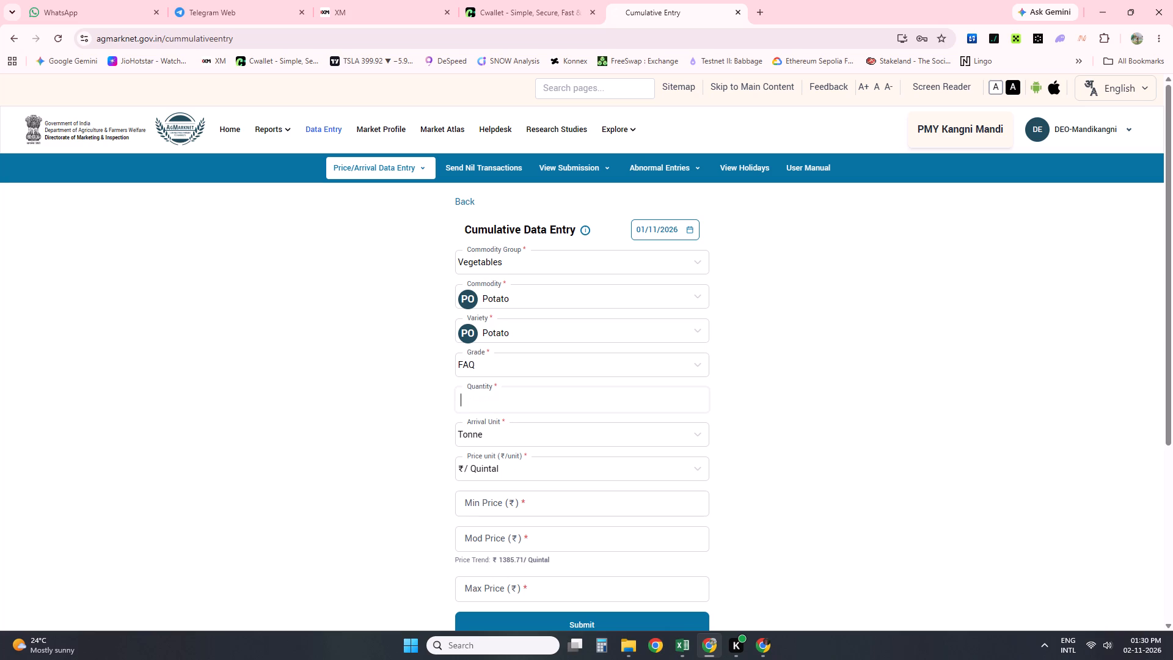
{"action": "key", "text": "5"}
{"action": "key", "text": "period"}
{"action": "key", "text": "7"}
{"action": "key", "text": "Tab"}
{"action": "key", "text": "Tab"}
{"action": "key", "text": "Tab"}
{"action": "type", "text": "800"}
{"action": "key", "text": "Tab"}
{"action": "type", "text": "1000"}
{"action": "key", "text": "Tab"}
{"action": "type", "text": "1400"}
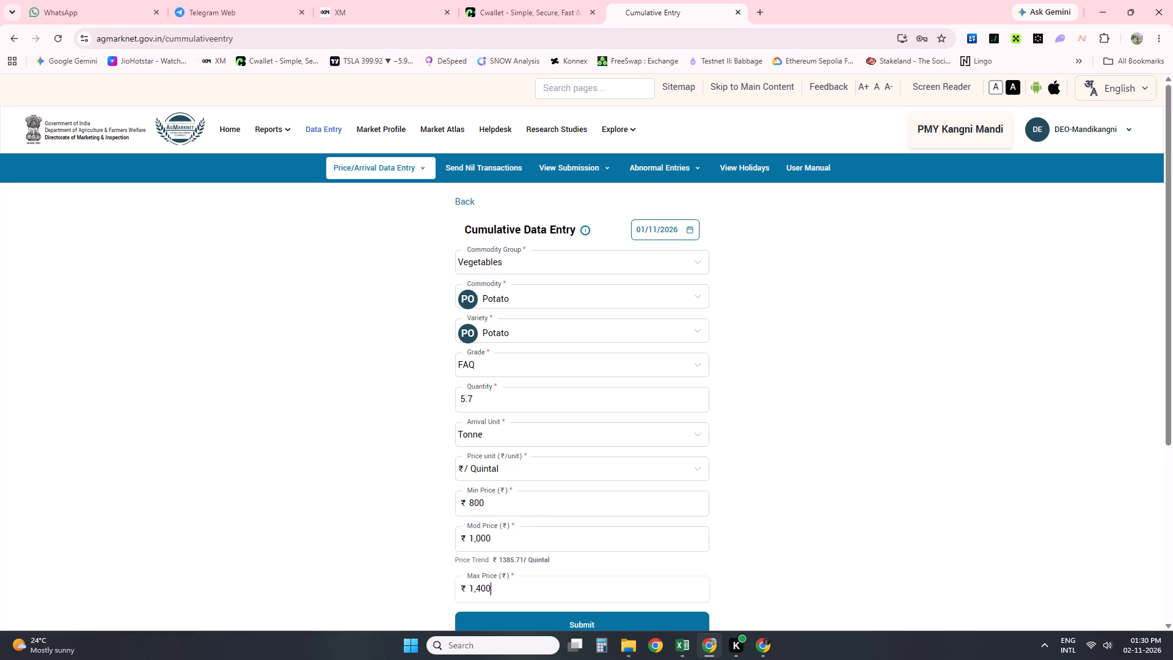
{"action": "key", "text": "Tab"}
{"action": "key", "text": "Return"}
{"action": "key", "text": "Tab"}
{"action": "key", "text": "Return"}
Start a new cumulative entry for commodity Pumpkin, with variety Pumpkin and grade FAQ.
{"action": "left_click", "coordinate": [1122, 384]}
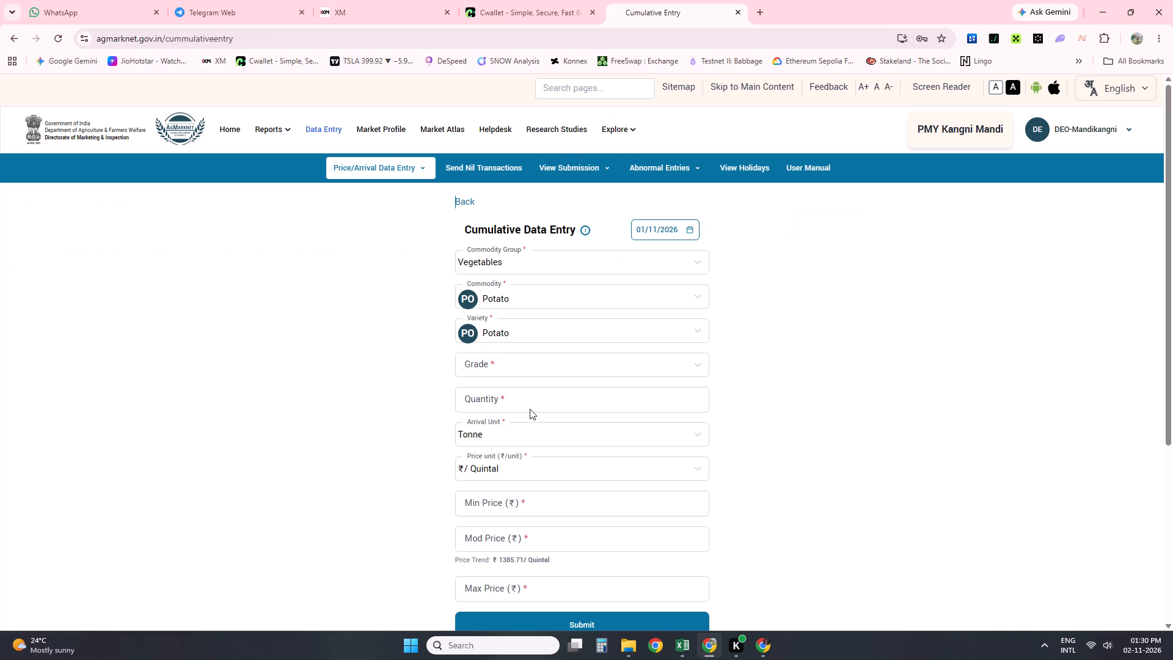
{"action": "left_click", "coordinate": [517, 301]}
{"action": "scroll", "coordinate": [532, 359], "scroll_direction": "down", "scroll_amount": 8}
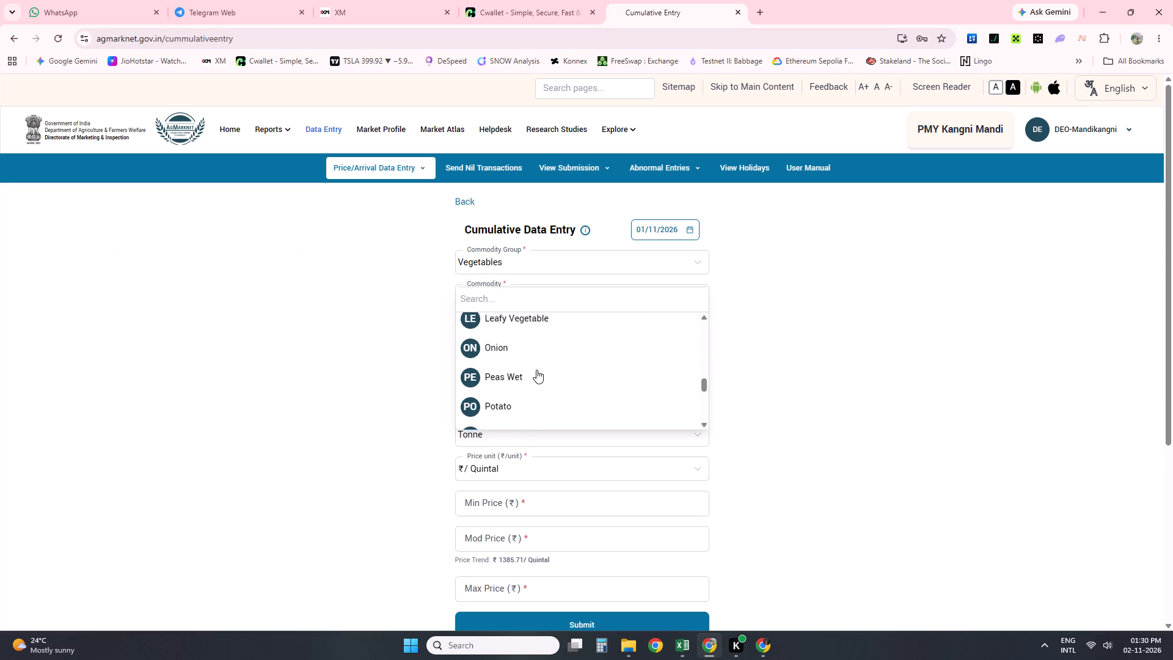
{"action": "scroll", "coordinate": [536, 370], "scroll_direction": "down", "scroll_amount": 1}
{"action": "left_click", "coordinate": [536, 370]}
{"action": "left_click", "coordinate": [535, 331]}
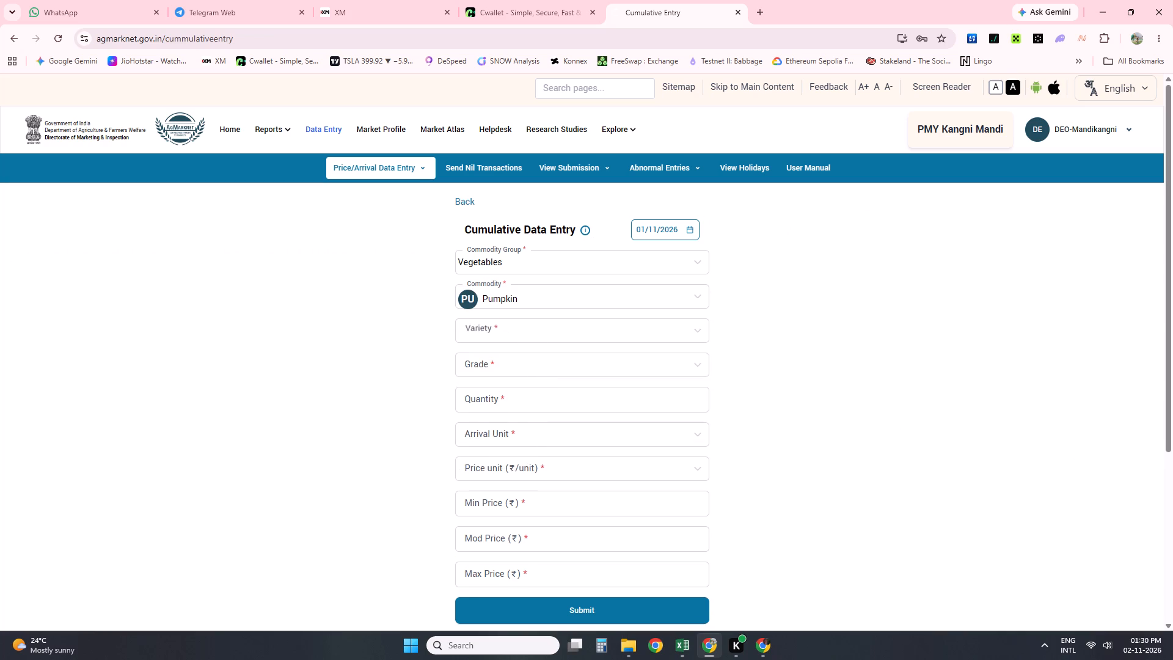
{"action": "double_click", "coordinate": [528, 367]}
{"action": "double_click", "coordinate": [525, 392]}
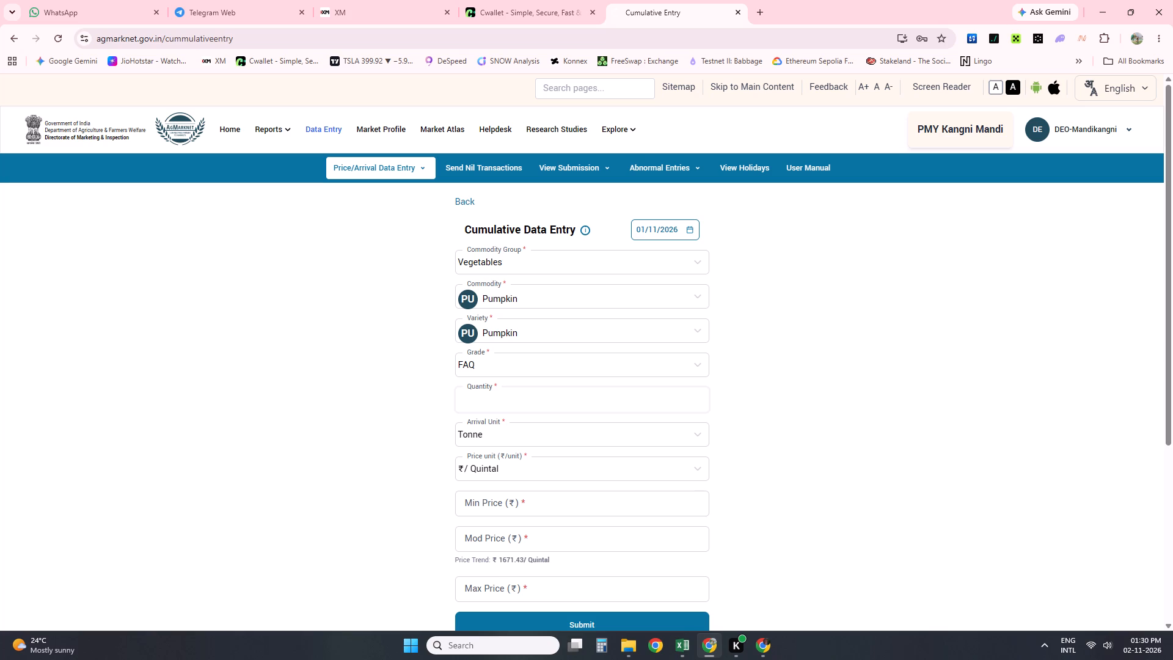
Enter quantity 1.3, min price 1000, mod price 1200 and max price 1500, and submit the Pumpkin entry.
{"action": "type", "text": "1.3"}
{"action": "key", "text": "Tab"}
{"action": "key", "text": "Tab"}
{"action": "key", "text": "Tab"}
{"action": "type", "text": "1000"}
{"action": "key", "text": "Tab"}
{"action": "type", "text": "1200"}
{"action": "key", "text": "Tab"}
{"action": "type", "text": "1500"}
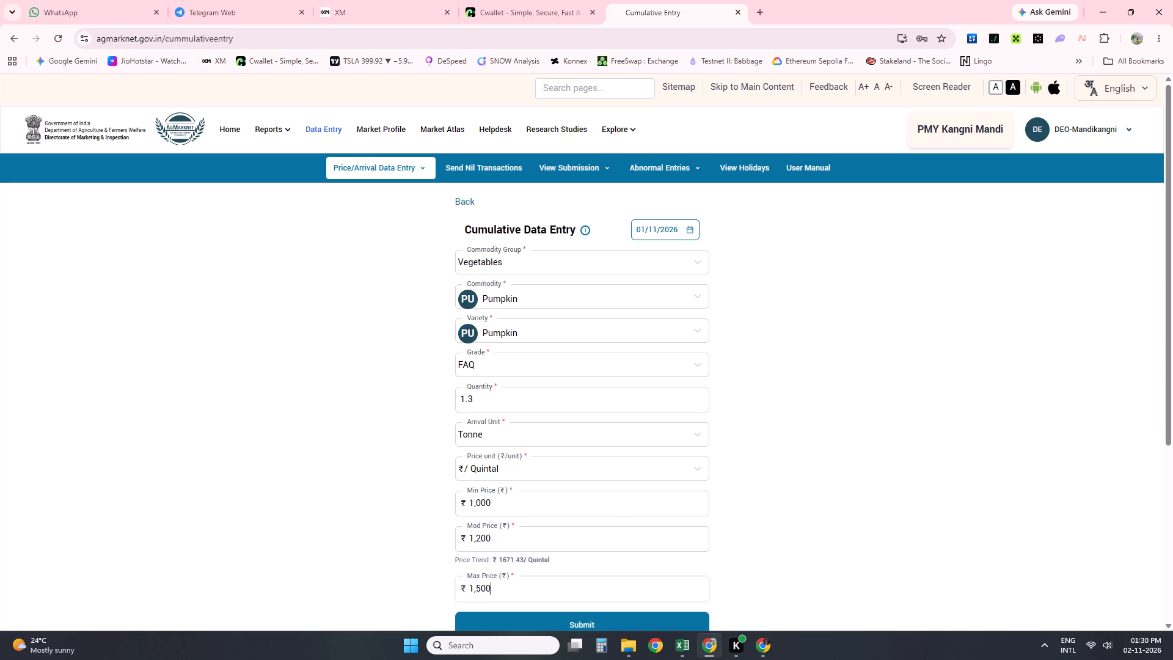
{"action": "key", "text": "Tab"}
{"action": "key", "text": "Return"}
{"action": "key", "text": "Tab"}
{"action": "key", "text": "Return"}
Start a new cumulative entry for commodity Raddish, with variety Raddish and grade FAQ.
{"action": "left_click", "coordinate": [1158, 400]}
{"action": "left_click", "coordinate": [1098, 399]}
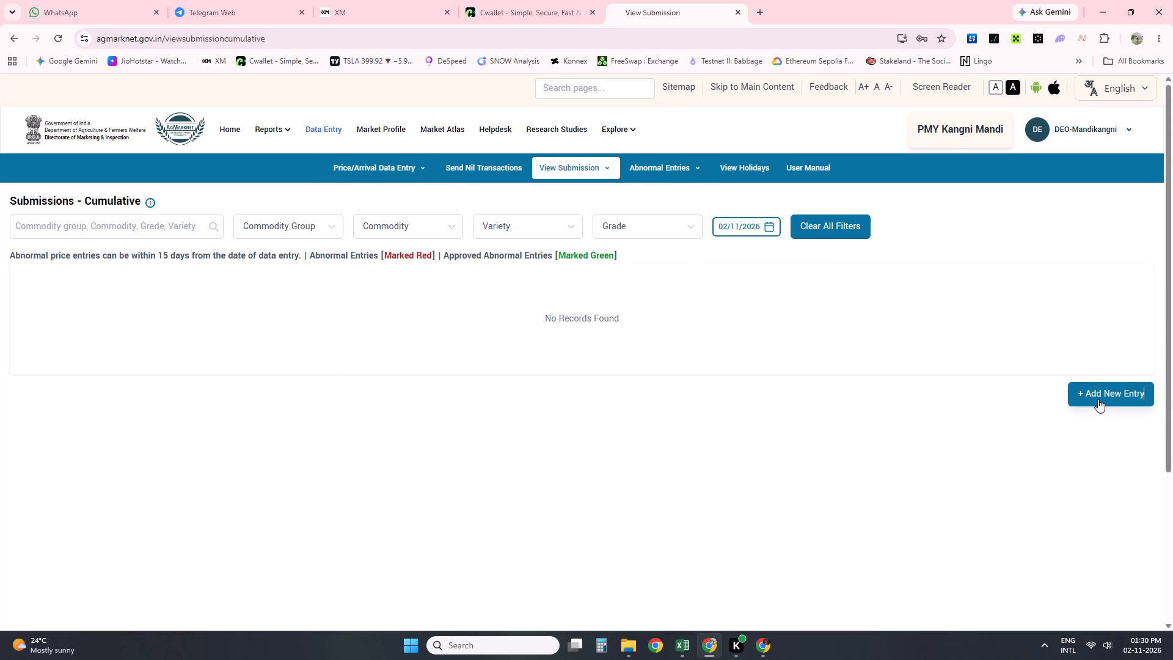
{"action": "left_click", "coordinate": [555, 304]}
{"action": "scroll", "coordinate": [541, 385], "scroll_direction": "down", "scroll_amount": 5}
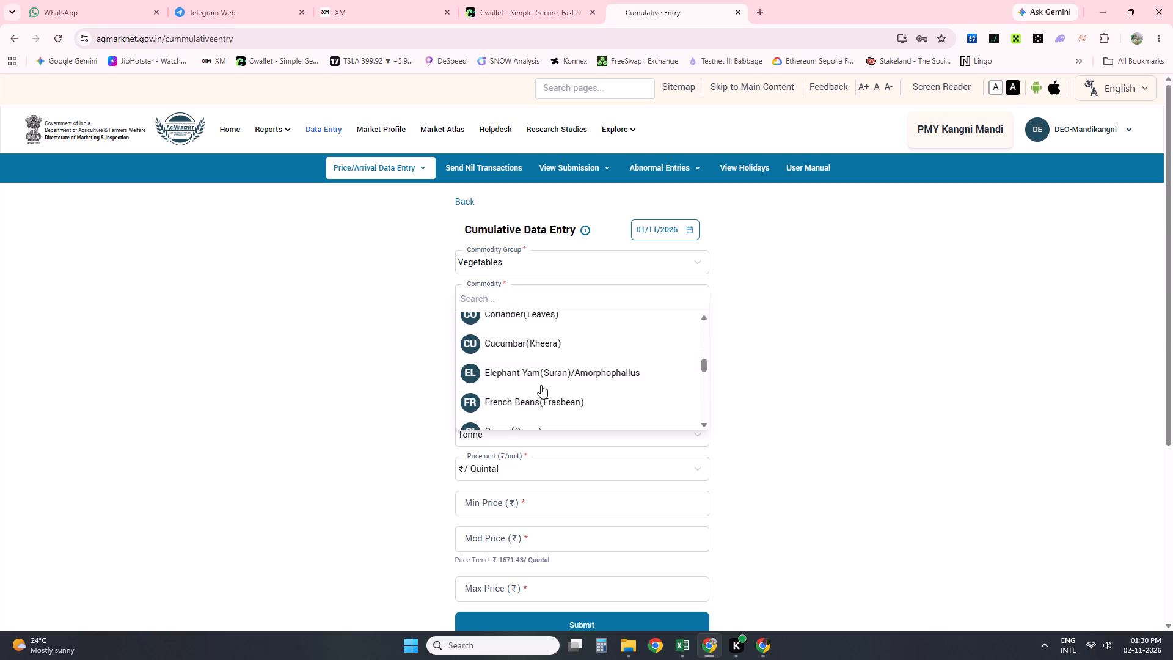
{"action": "scroll", "coordinate": [541, 385], "scroll_direction": "down", "scroll_amount": 4}
{"action": "left_click", "coordinate": [504, 395]}
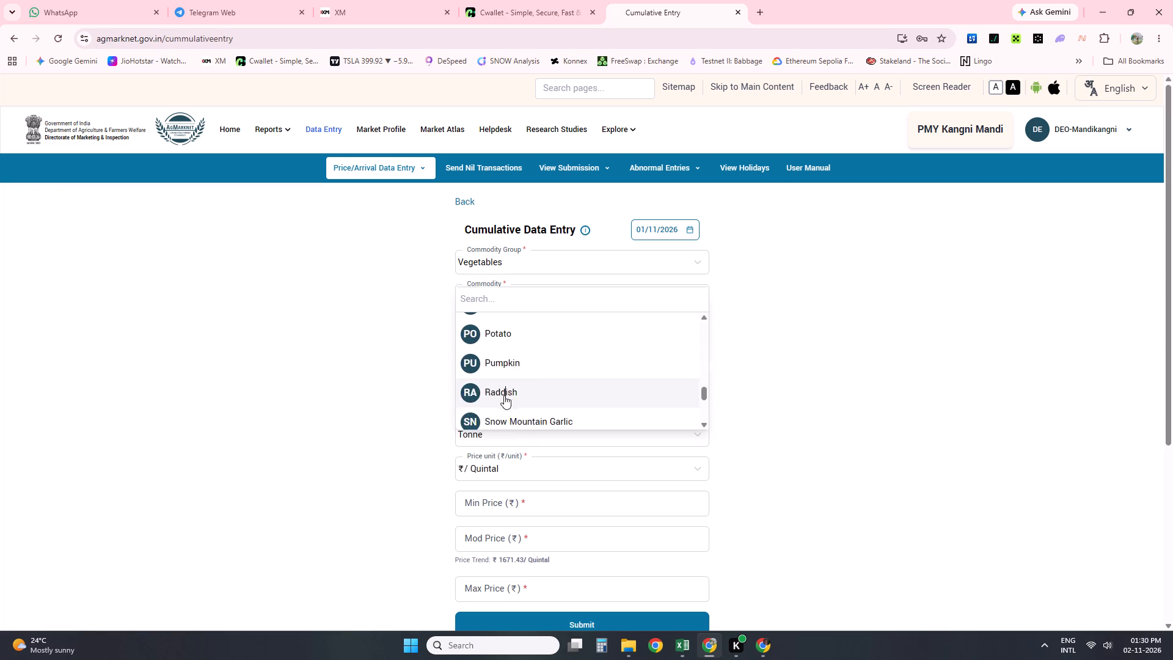
{"action": "left_click", "coordinate": [513, 328]}
{"action": "left_click", "coordinate": [502, 366]}
{"action": "left_click", "coordinate": [504, 361]}
{"action": "left_click", "coordinate": [504, 387]}
Enter quantity 2.2, min price 400, mod price 800 and max price 1000, and submit the Raddish entry.
{"action": "left_click", "coordinate": [510, 404]}
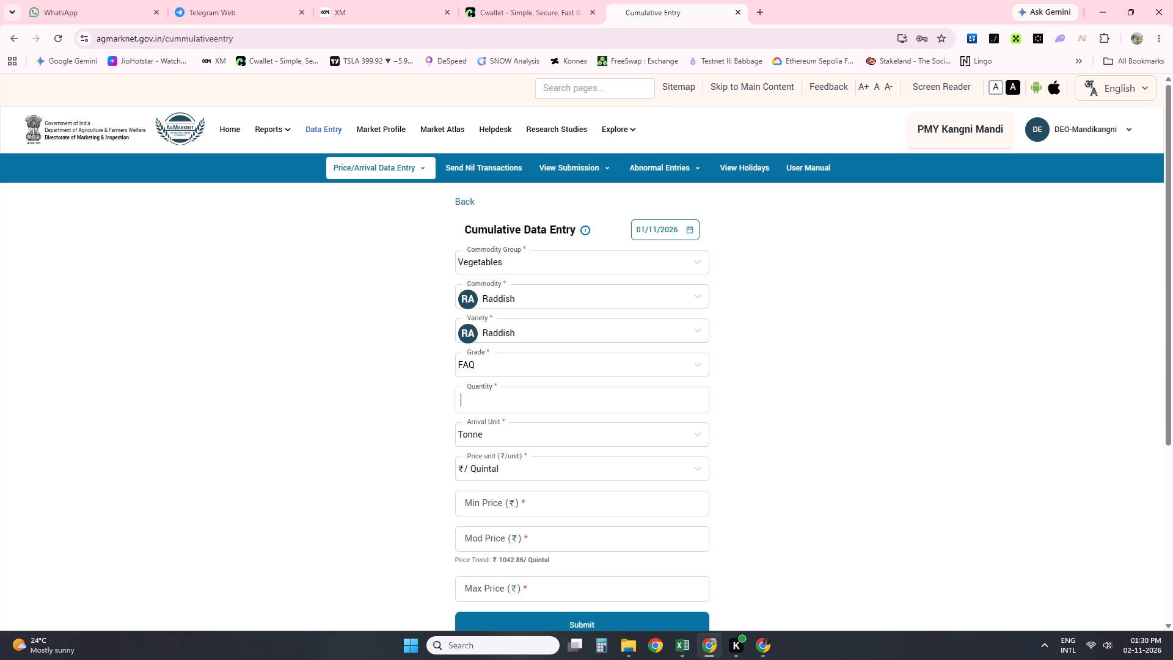
{"action": "type", "text": "2.2"}
{"action": "key", "text": "Tab"}
{"action": "key", "text": "Tab"}
{"action": "key", "text": "Tab"}
{"action": "type", "text": "400"}
{"action": "key", "text": "Tab"}
{"action": "key", "text": "1"}
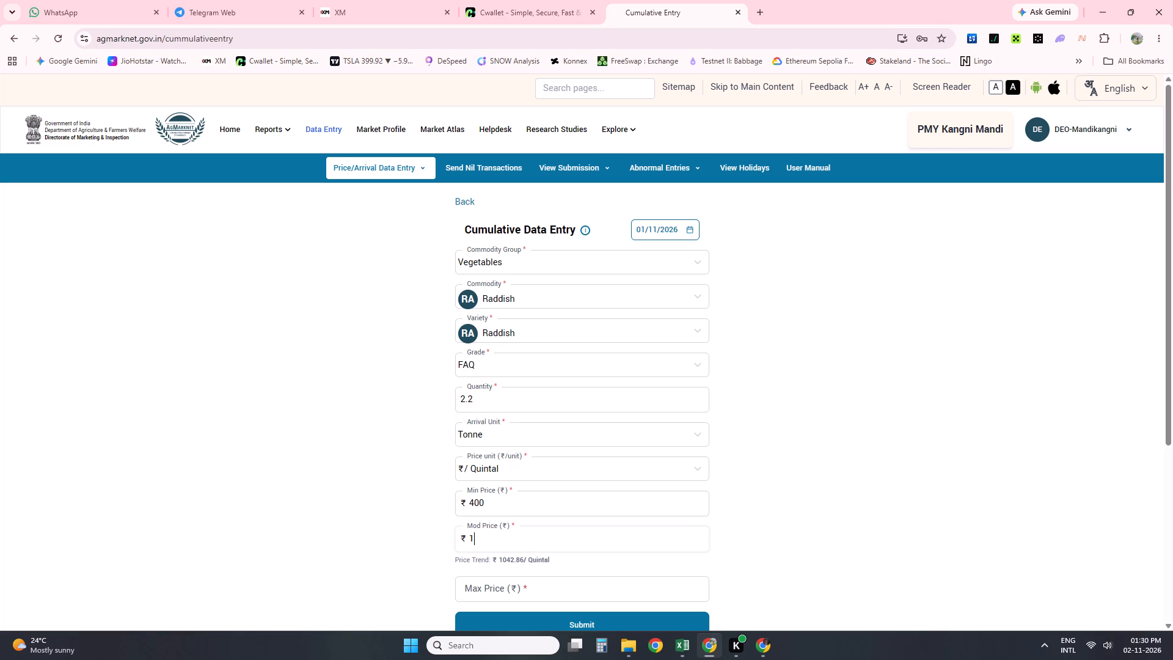
{"action": "key", "text": "BackSpace"}
{"action": "type", "text": "800"}
{"action": "key", "text": "Tab"}
{"action": "type", "text": "1000"}
{"action": "key", "text": "Tab"}
{"action": "key", "text": "Return"}
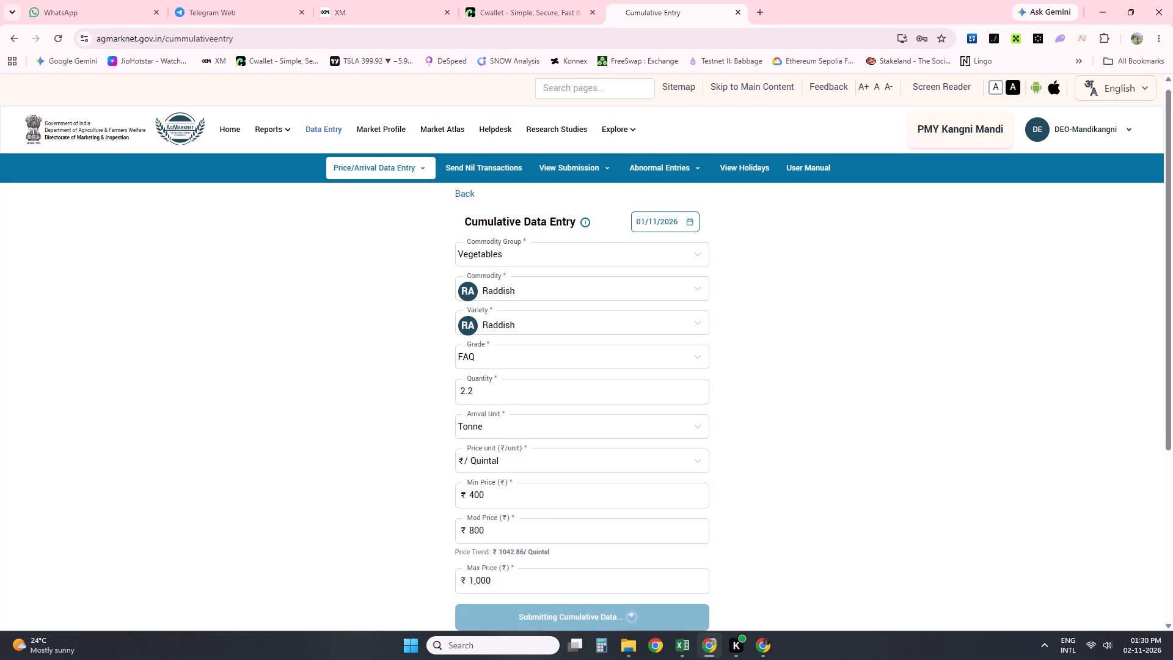
{"action": "key", "text": "Tab"}
{"action": "key", "text": "Return"}
Start a new cumulative entry for commodity Spinach, with variety Spinach and grade FAQ.
{"action": "left_click", "coordinate": [1147, 394]}
{"action": "left_click", "coordinate": [529, 296]}
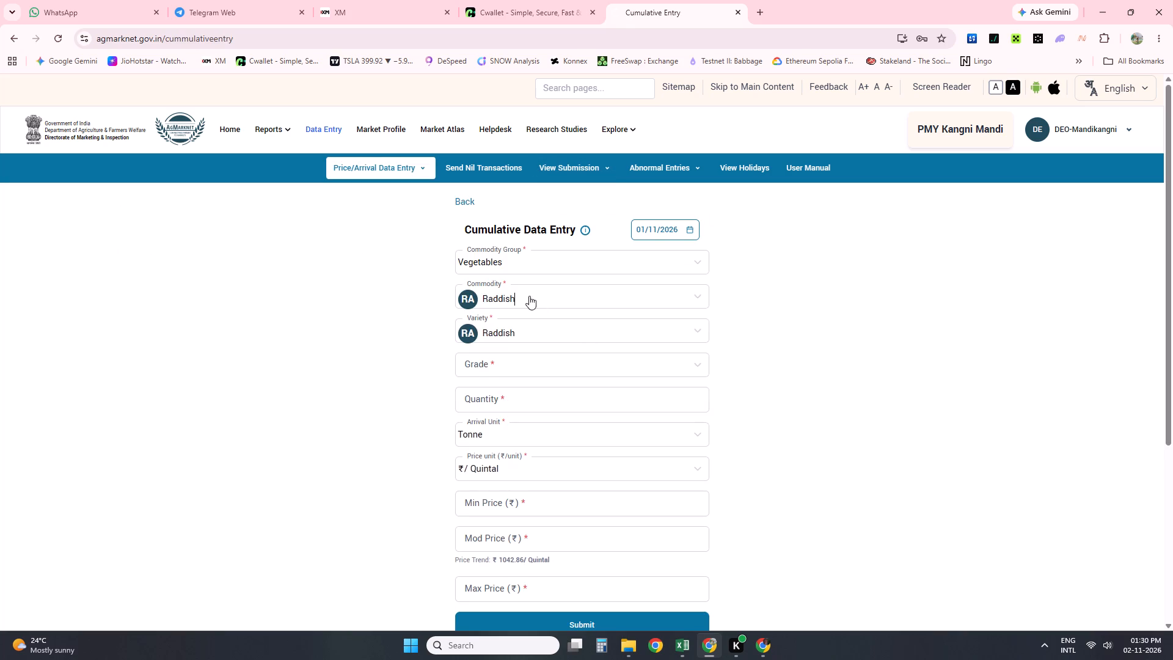
{"action": "scroll", "coordinate": [555, 378], "scroll_direction": "down", "scroll_amount": 10}
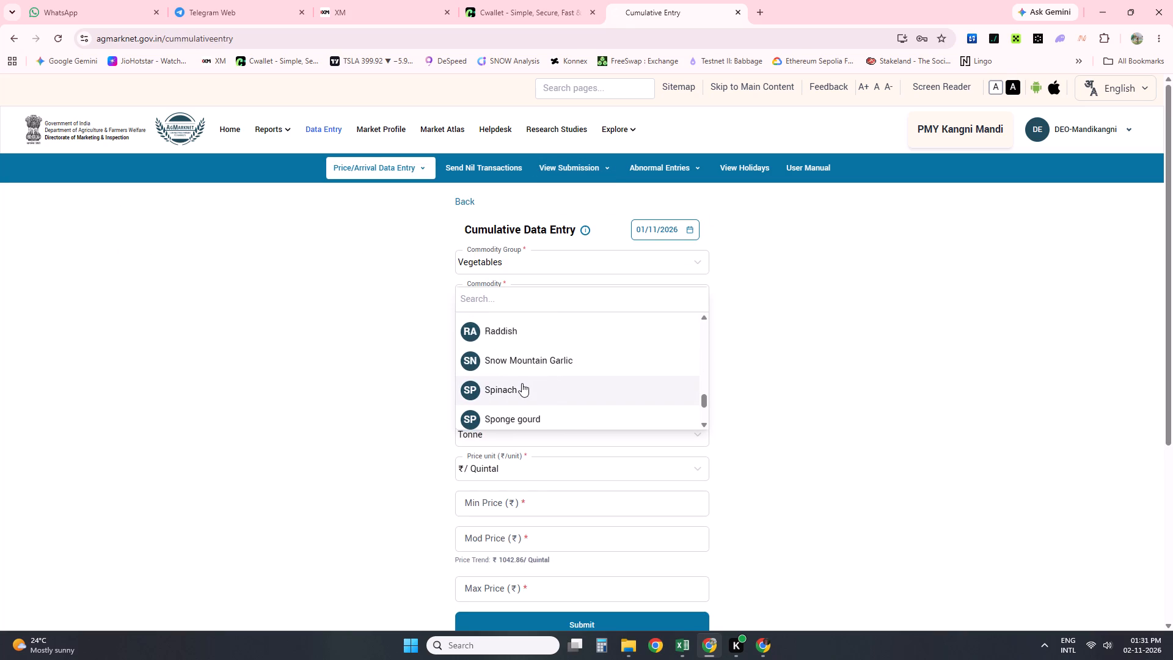
{"action": "left_click", "coordinate": [522, 383]}
{"action": "left_click", "coordinate": [514, 329]}
{"action": "double_click", "coordinate": [516, 359]}
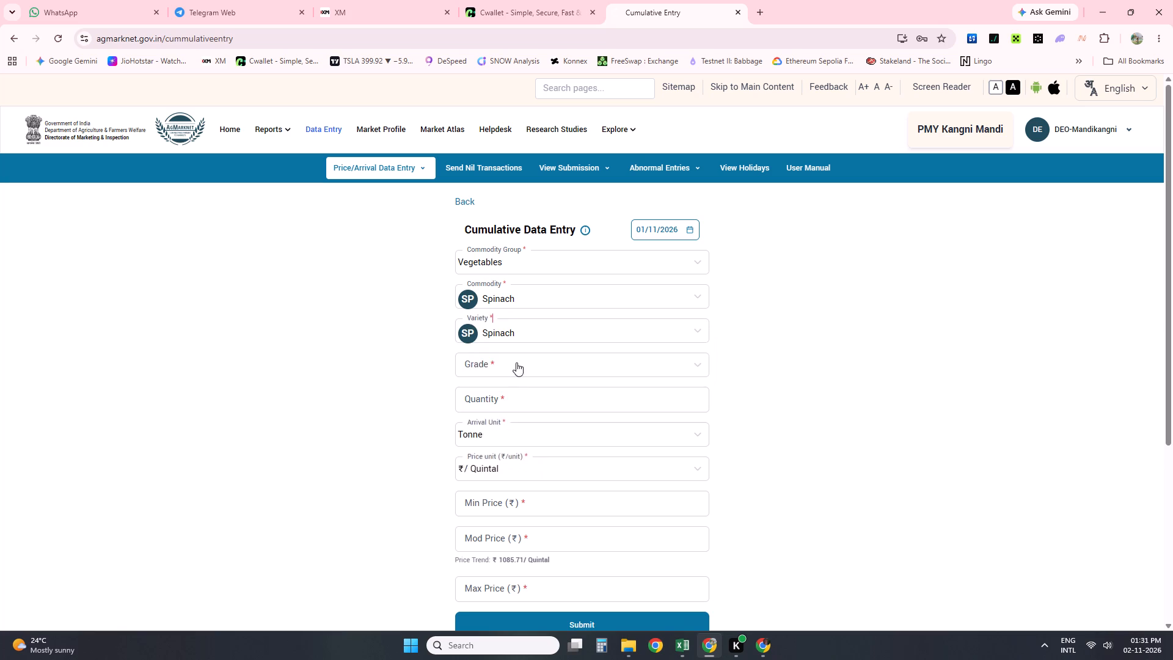
{"action": "left_click", "coordinate": [519, 380]}
{"action": "double_click", "coordinate": [516, 400]}
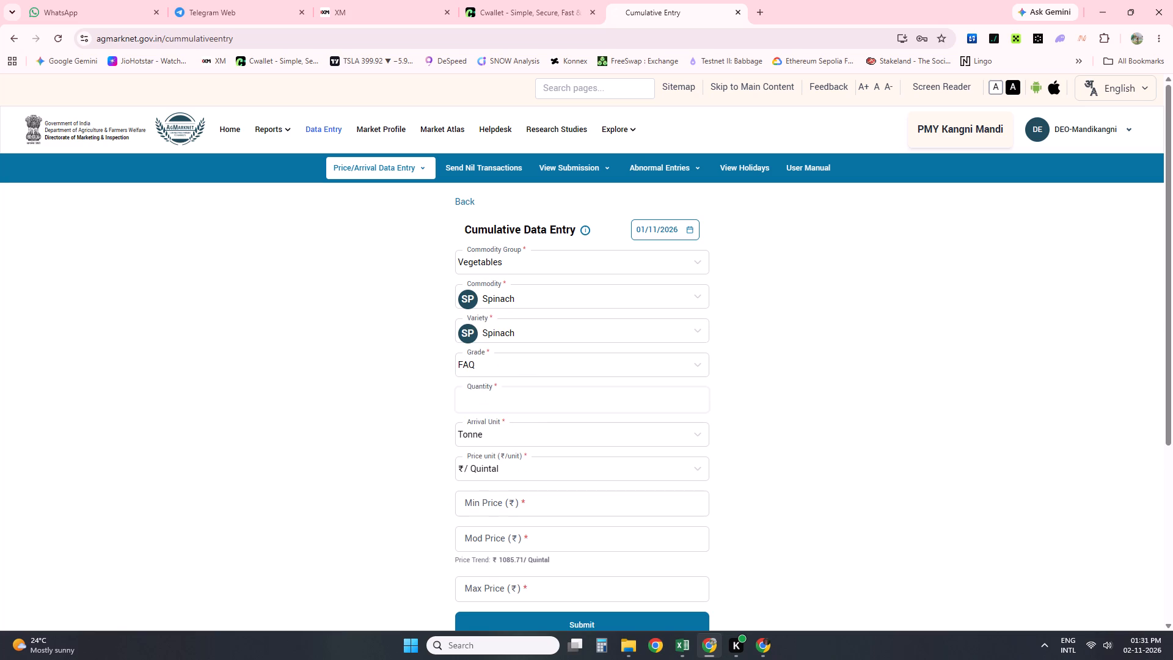
Enter quantity 1.2, min price 1500, mod price 1800 and max price 2000, and submit the Spinach entry.
{"action": "type", "text": "1.2"}
{"action": "key", "text": "Tab"}
{"action": "key", "text": "Tab"}
{"action": "key", "text": "Tab"}
{"action": "type", "text": "1500"}
{"action": "key", "text": "Tab"}
{"action": "type", "text": "1800"}
{"action": "key", "text": "Tab"}
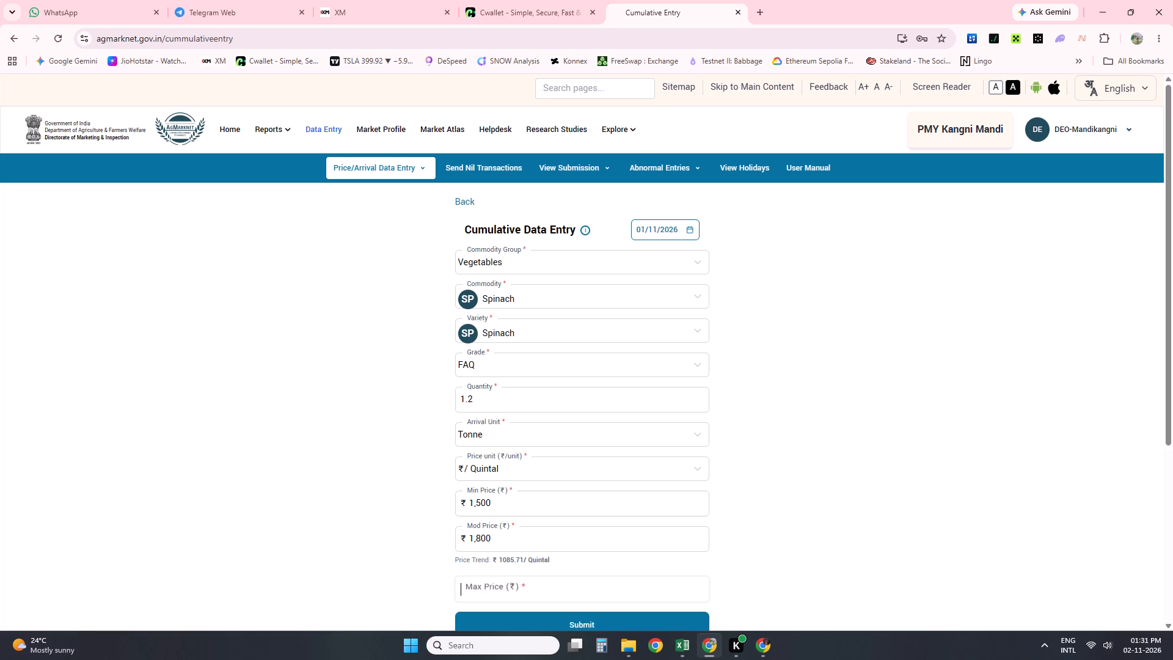
{"action": "type", "text": "2000"}
{"action": "key", "text": "Tab"}
{"action": "key", "text": "Return"}
{"action": "key", "text": "Tab"}
{"action": "key", "text": "Return"}
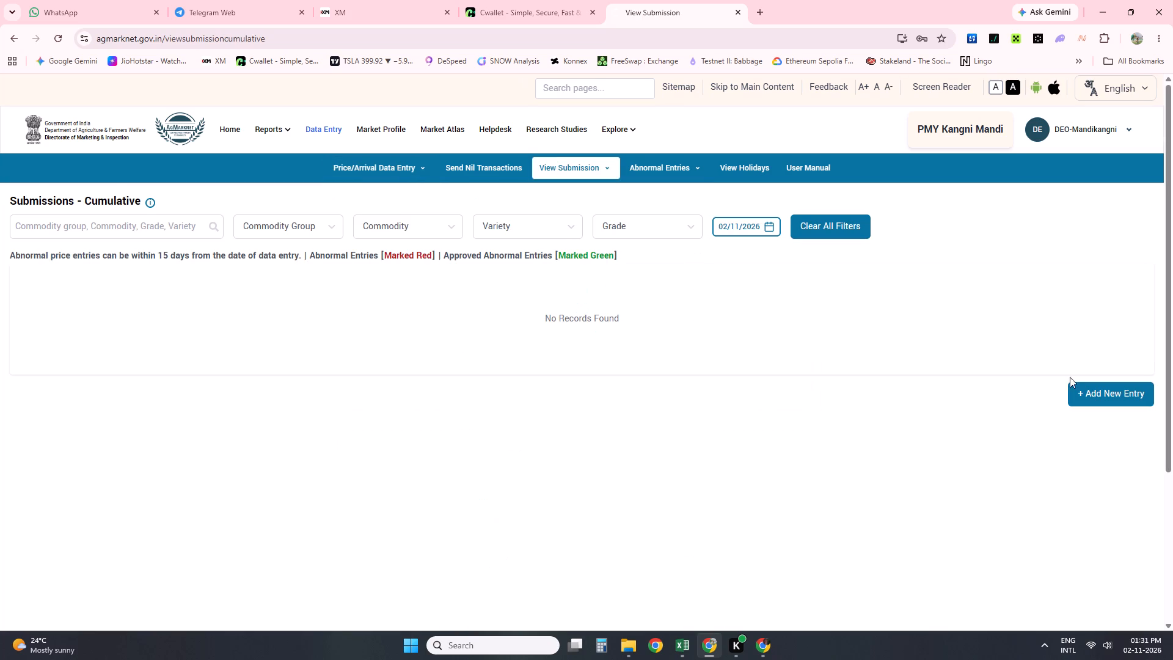
Start a new cumulative entry for commodity Squash(Chappal Kadoo), with variety Squash(Chappal Kadoo) and grade FAQ.
{"action": "left_click", "coordinate": [1086, 386]}
{"action": "left_click", "coordinate": [508, 293]}
{"action": "scroll", "coordinate": [537, 384], "scroll_direction": "down", "scroll_amount": 6}
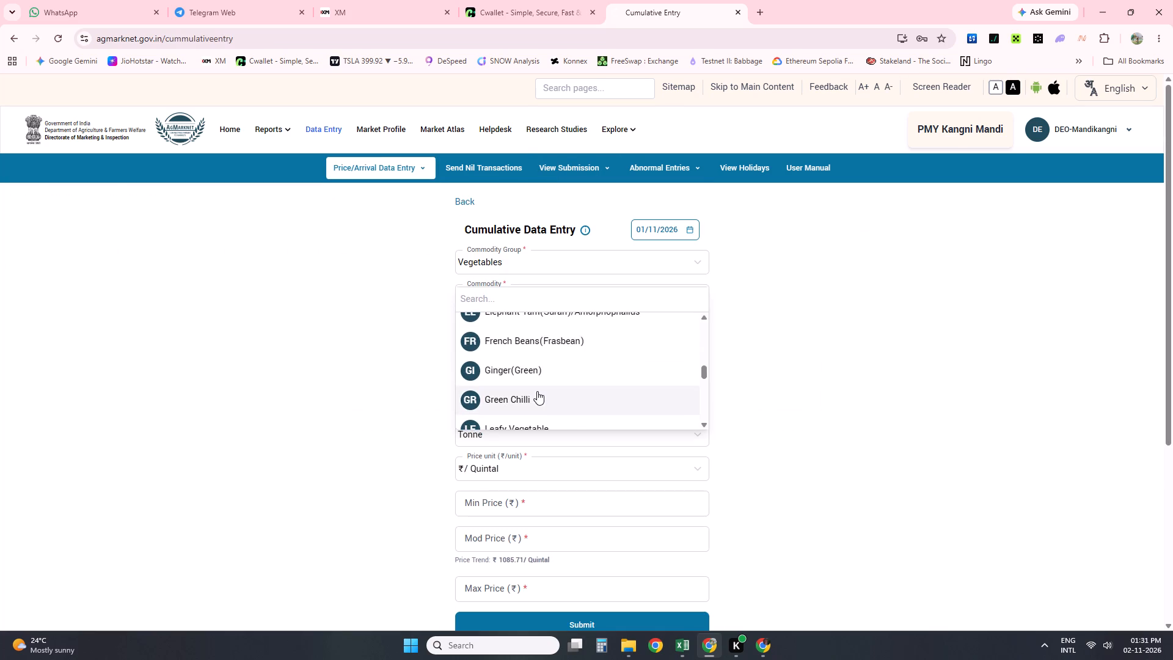
{"action": "scroll", "coordinate": [537, 391], "scroll_direction": "down", "scroll_amount": 3}
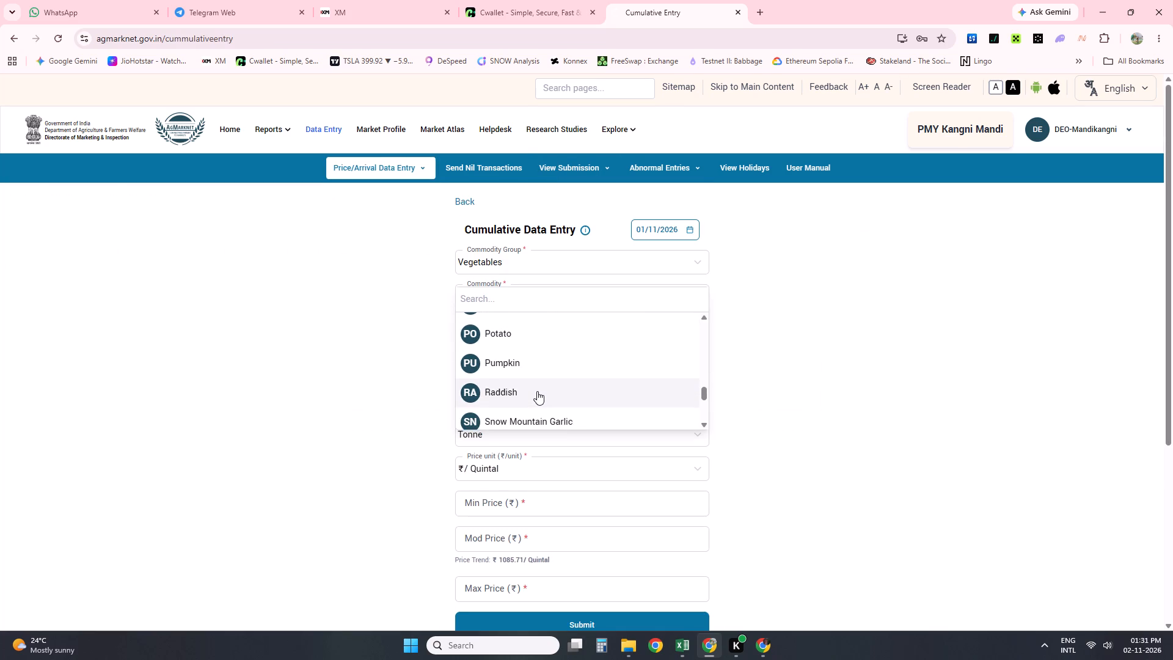
{"action": "scroll", "coordinate": [537, 391], "scroll_direction": "down", "scroll_amount": 2}
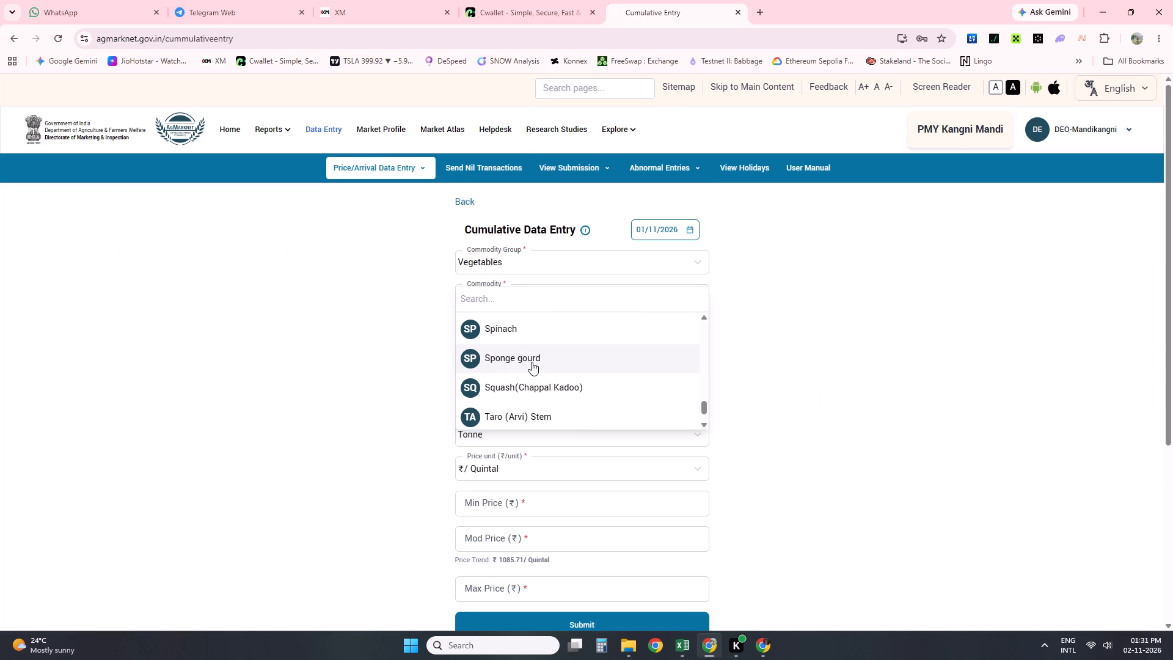
{"action": "scroll", "coordinate": [532, 365], "scroll_direction": "down", "scroll_amount": 1}
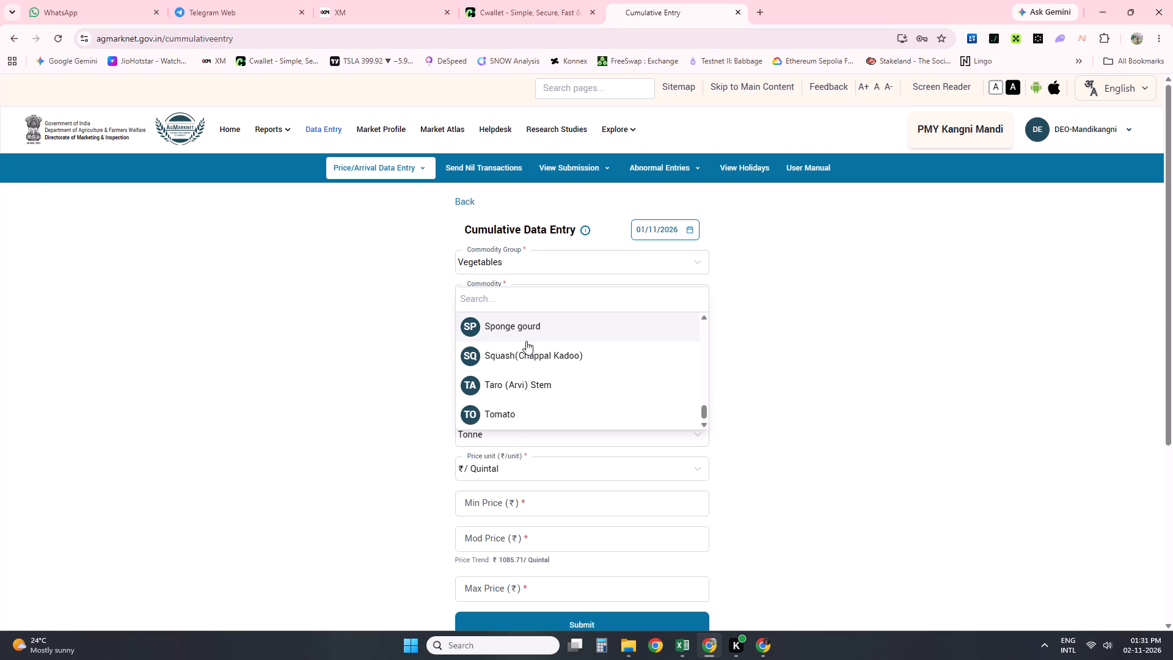
{"action": "left_click", "coordinate": [528, 352]}
{"action": "left_click", "coordinate": [527, 335]}
{"action": "left_click", "coordinate": [525, 350]}
{"action": "left_click", "coordinate": [522, 372]}
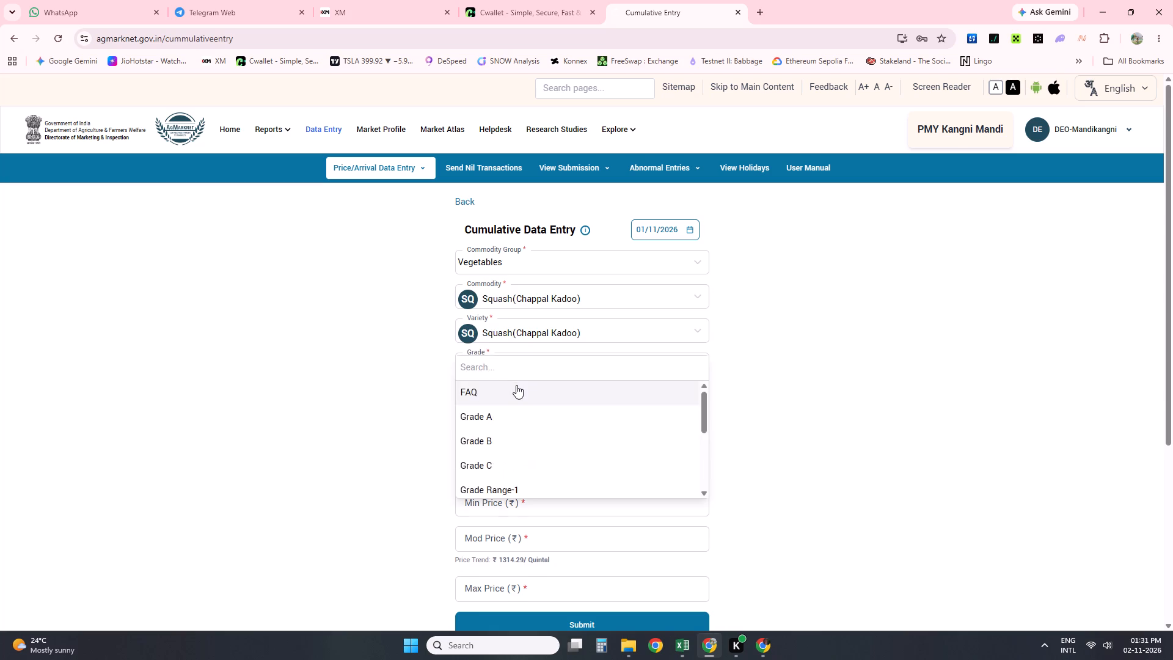
{"action": "left_click", "coordinate": [516, 386]}
Enter quantity 0.4, min price 2300, mod price 2400 and max price 2500, and submit the Squash(Chappal Kadoo) entry.
{"action": "left_click", "coordinate": [517, 398]}
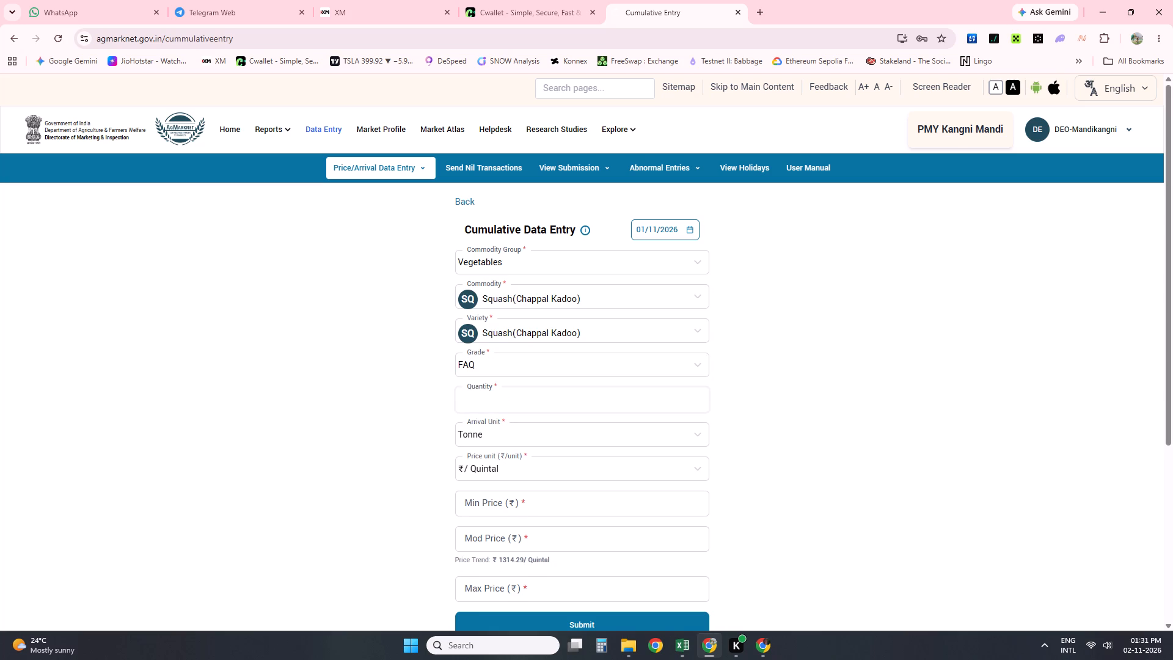
{"action": "type", "text": "0.4"}
{"action": "key", "text": "Tab"}
{"action": "key", "text": "Tab"}
{"action": "key", "text": "Tab"}
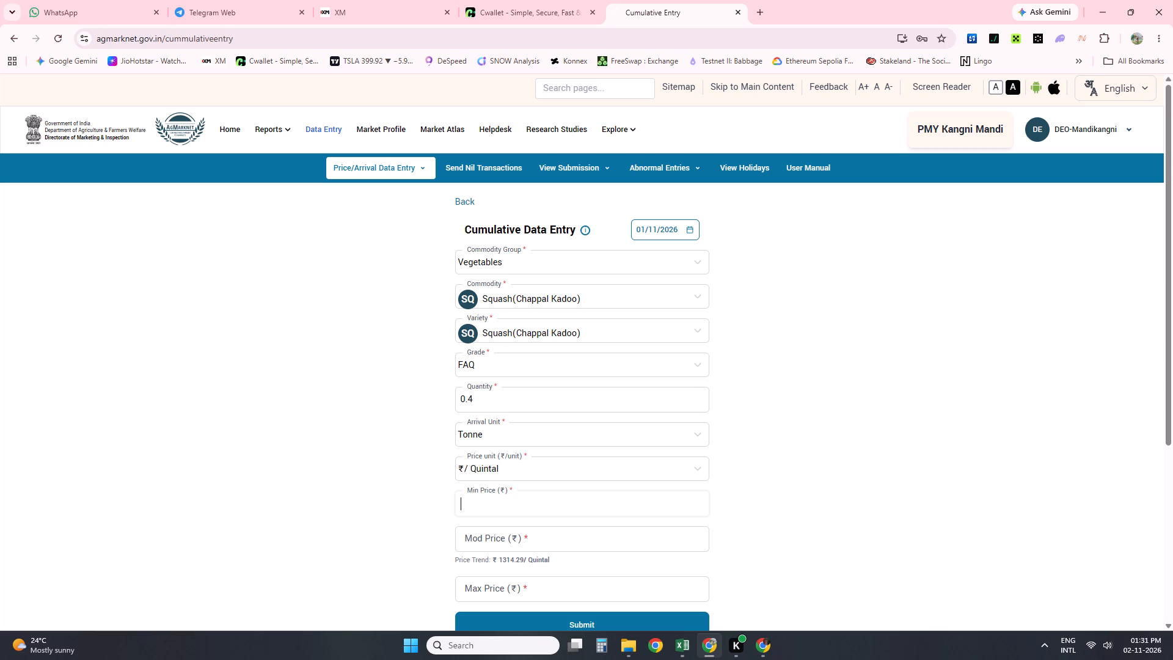
{"action": "type", "text": "2300"}
{"action": "key", "text": "Tab"}
{"action": "type", "text": "2400"}
{"action": "key", "text": "Tab"}
{"action": "type", "text": "2500"}
{"action": "key", "text": "Tab"}
{"action": "key", "text": "Return"}
{"action": "key", "text": "Tab"}
{"action": "key", "text": "Return"}
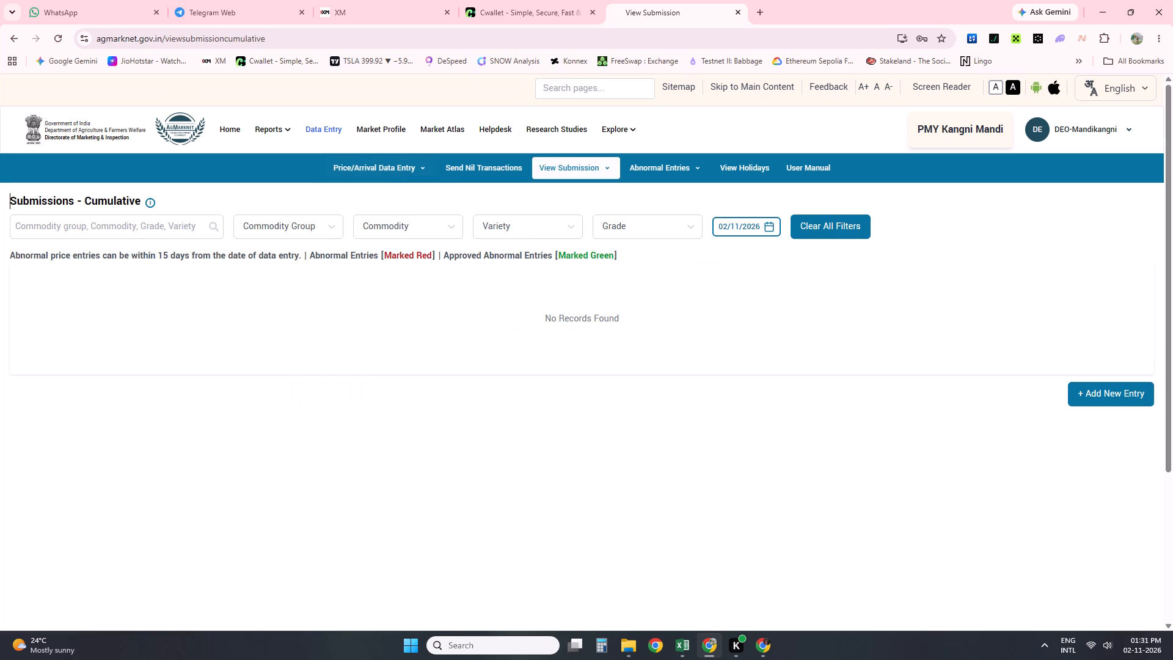
Start a new cumulative entry for commodity Tomato, with variety Tomato and grade FAQ.
{"action": "left_click", "coordinate": [1121, 389]}
{"action": "left_click", "coordinate": [513, 293]}
{"action": "scroll", "coordinate": [555, 351], "scroll_direction": "down", "scroll_amount": 9}
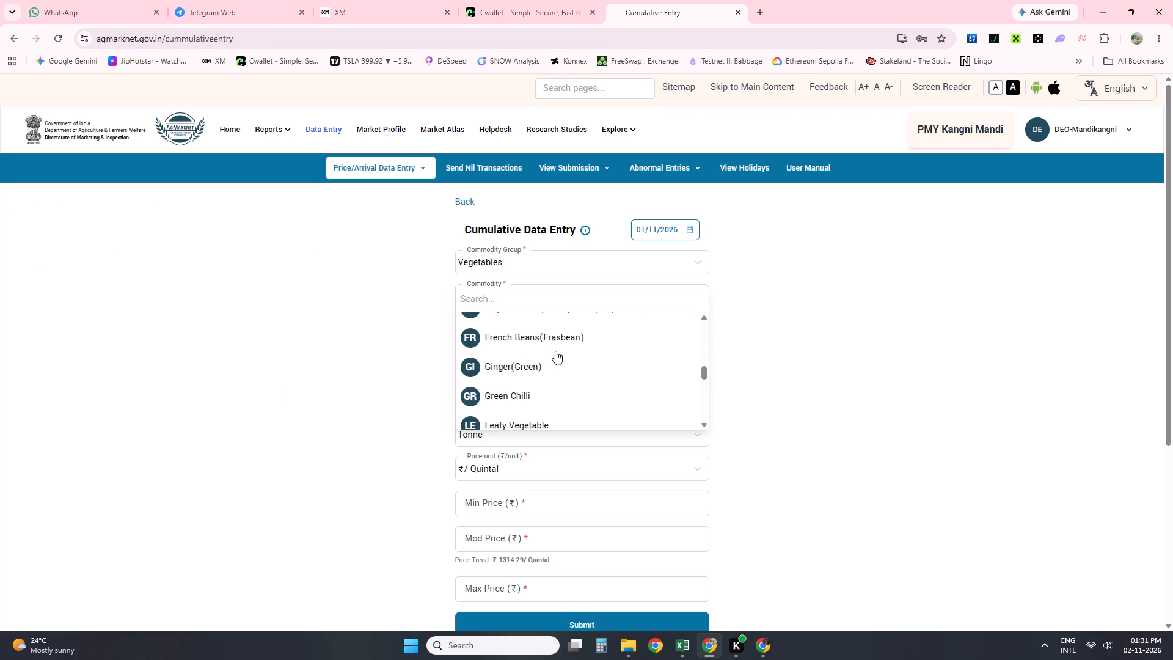
{"action": "scroll", "coordinate": [555, 351], "scroll_direction": "down", "scroll_amount": 8}
{"action": "left_click", "coordinate": [527, 286]}
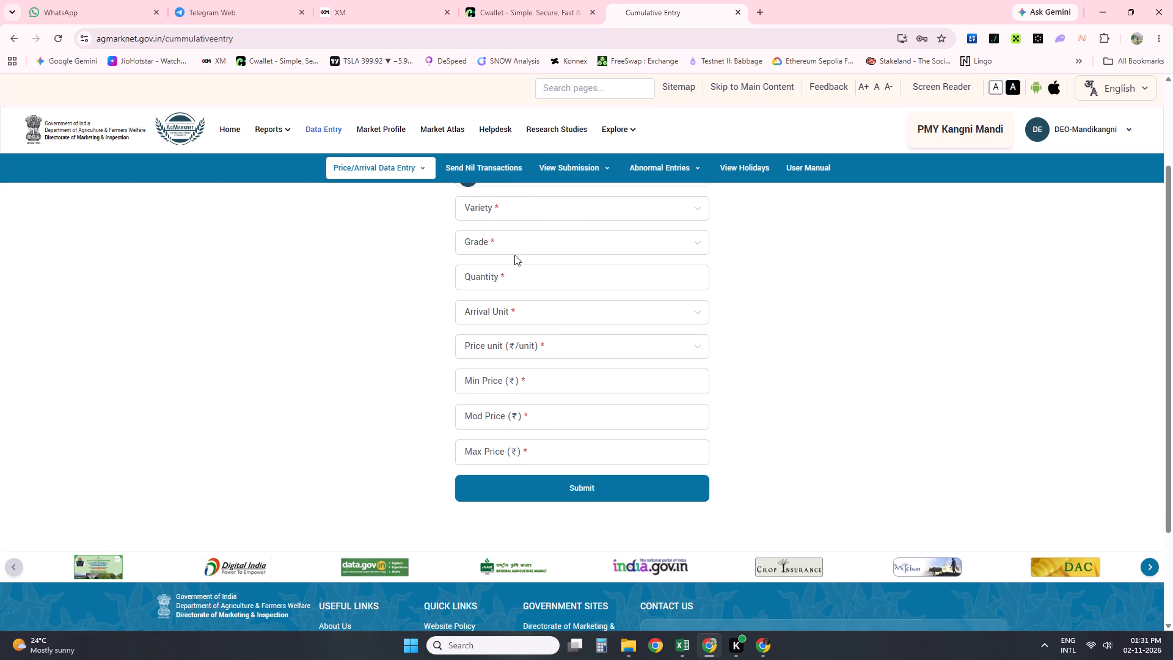
{"action": "scroll", "coordinate": [514, 255], "scroll_direction": "up", "scroll_amount": 1}
{"action": "left_click", "coordinate": [512, 270]}
{"action": "left_click", "coordinate": [510, 288]}
{"action": "left_click", "coordinate": [513, 262]}
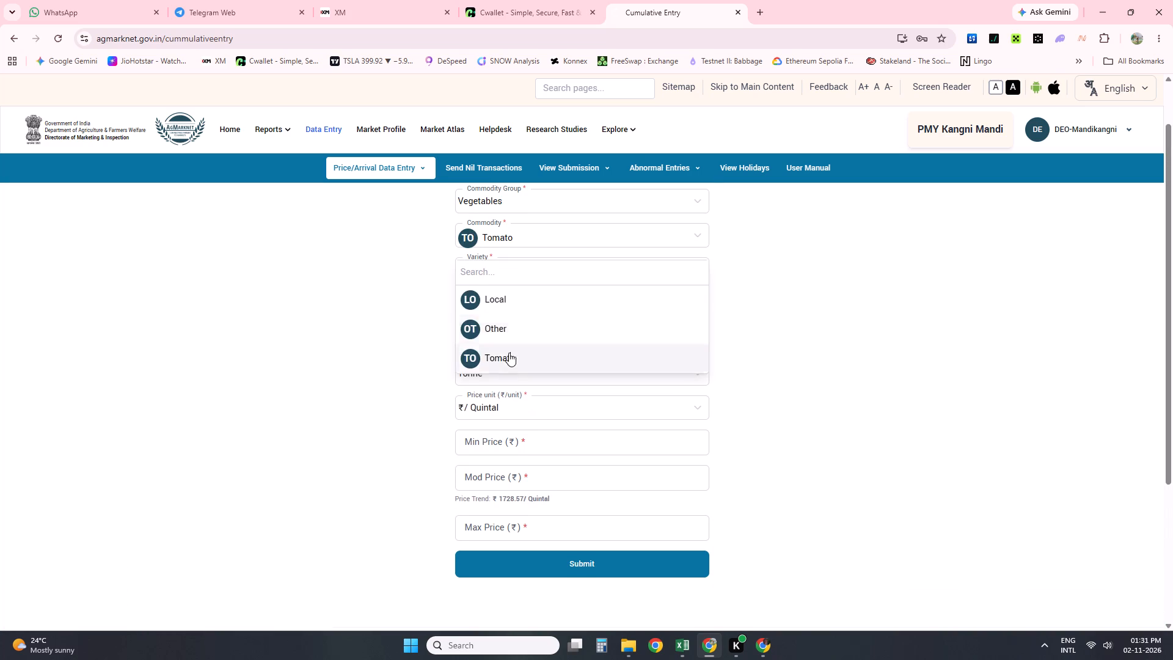
{"action": "left_click", "coordinate": [509, 353]}
{"action": "left_click", "coordinate": [516, 304]}
{"action": "double_click", "coordinate": [514, 334]}
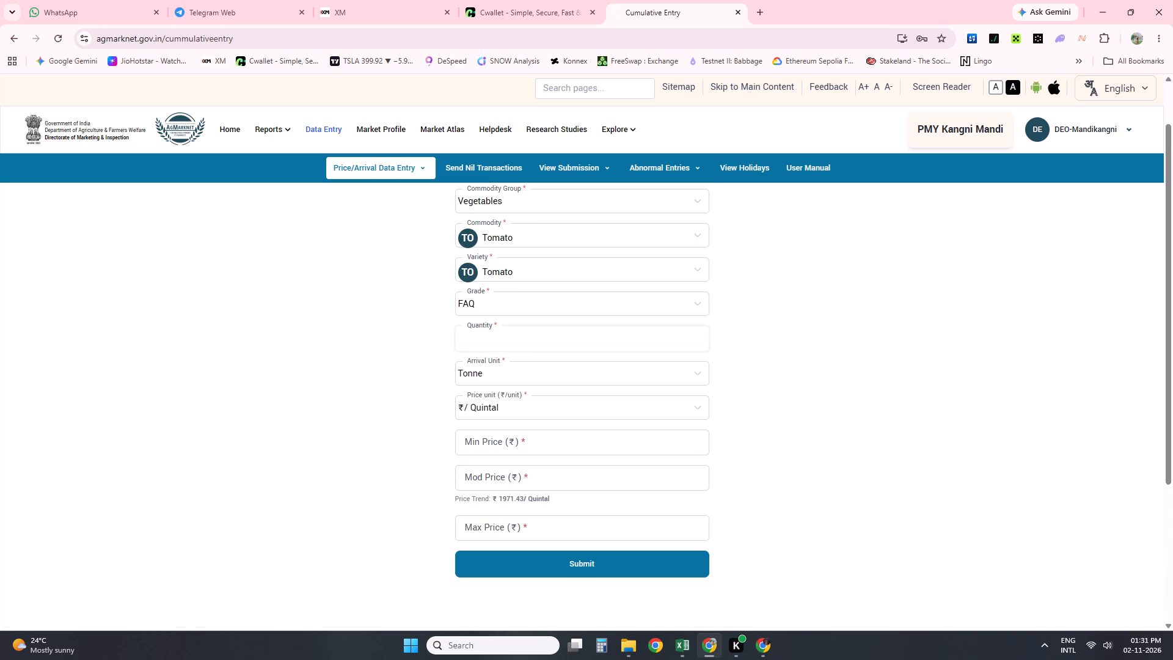
Enter quantity 3.8, min price 2000, mod price 2200 and max price 2500, and submit the Tomato entry.
{"action": "type", "text": "3.8"}
{"action": "key", "text": "Tab"}
{"action": "key", "text": "Tab"}
{"action": "key", "text": "Tab"}
{"action": "type", "text": "2000"}
{"action": "key", "text": "Tab"}
{"action": "type", "text": "2200"}
{"action": "key", "text": "Tab"}
{"action": "type", "text": "25"}
{"action": "type", "text": "00"}
{"action": "key", "text": "Tab"}
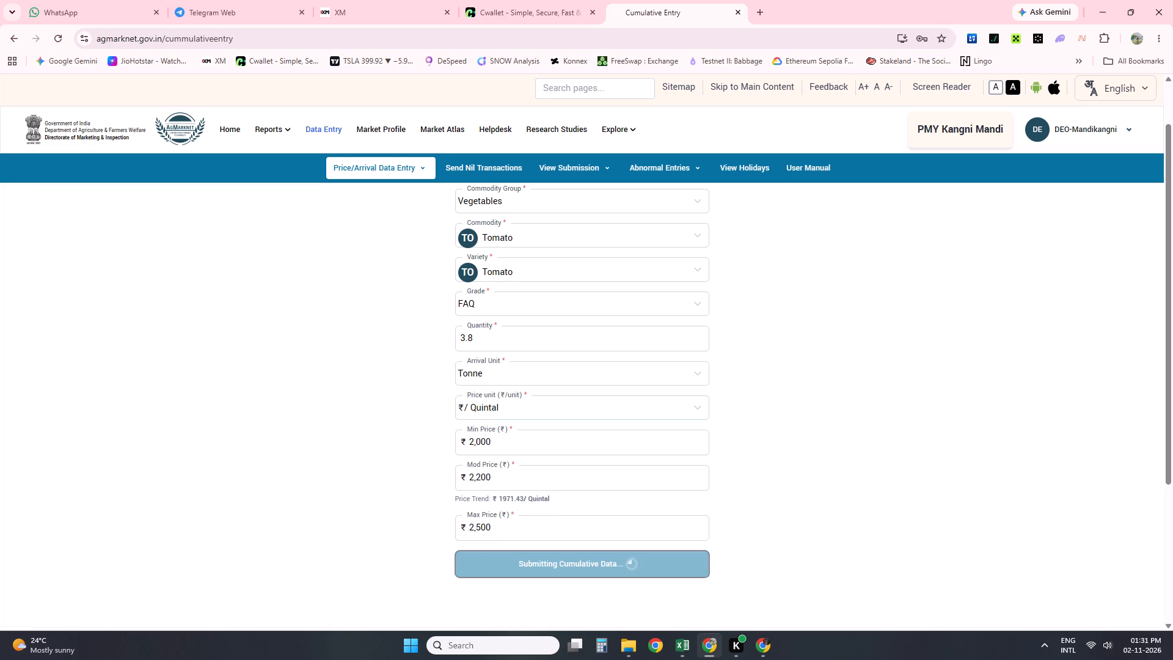
{"action": "key", "text": "Return"}
{"action": "key", "text": "Tab"}
{"action": "key", "text": "Return"}
Switch to the Cwallet futures page to view the SOL-USDC chart.
{"action": "left_click", "coordinate": [560, 0]}
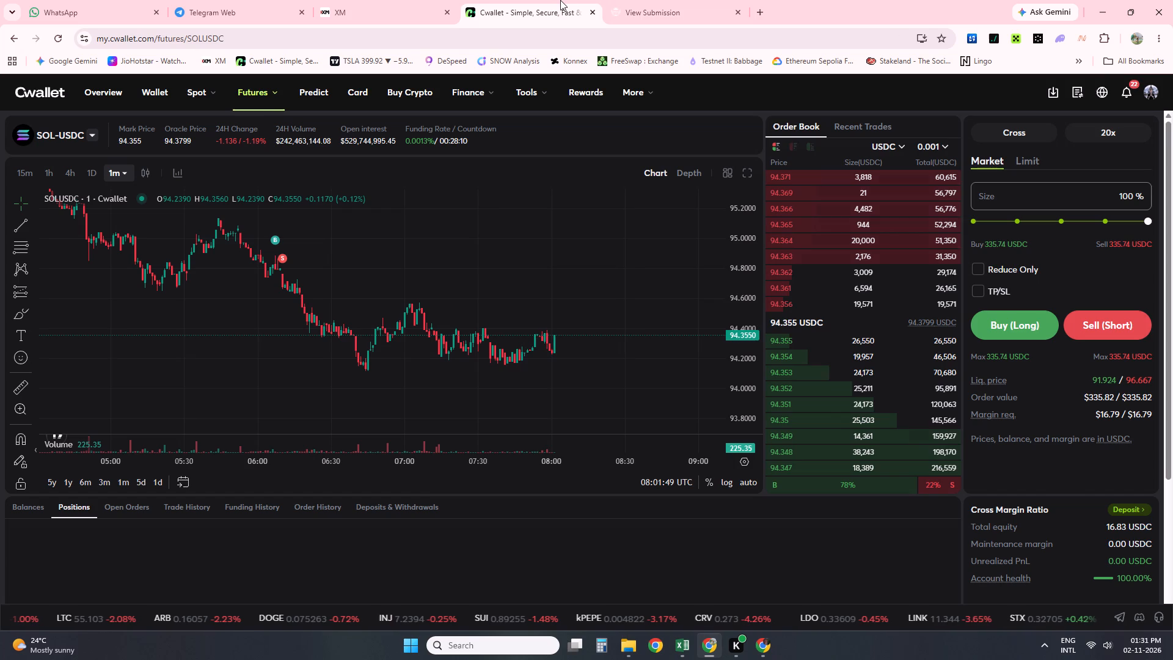
Check the GOLD chart on the XM markets page and the SOL-USDC chart on the Cwallet futures page.
{"action": "left_click", "coordinate": [407, 0]}
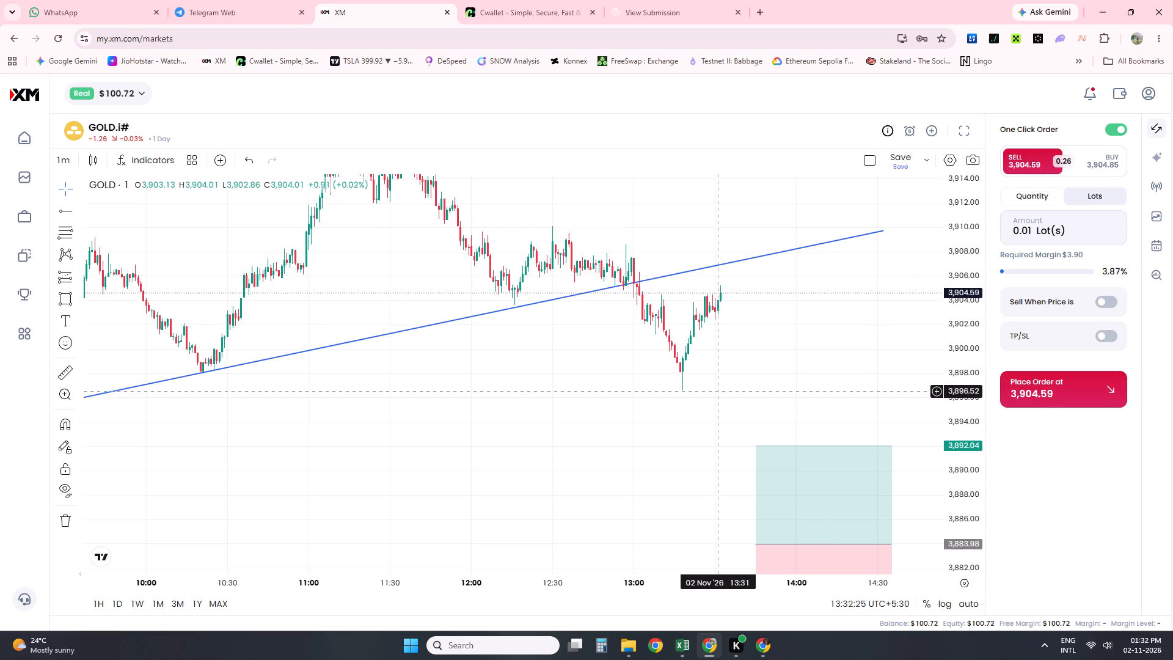
{"action": "left_click", "coordinate": [513, 0]}
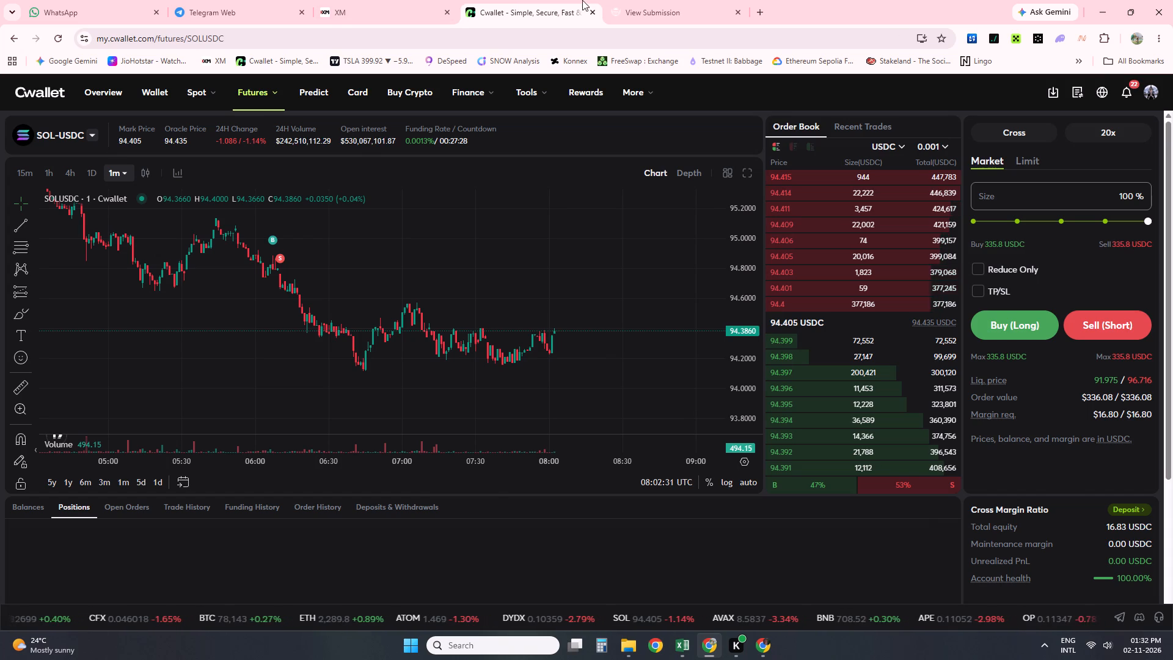
Switch to the Agmarknet site and view the cumulative abnormal entries.
{"action": "left_click", "coordinate": [657, 0]}
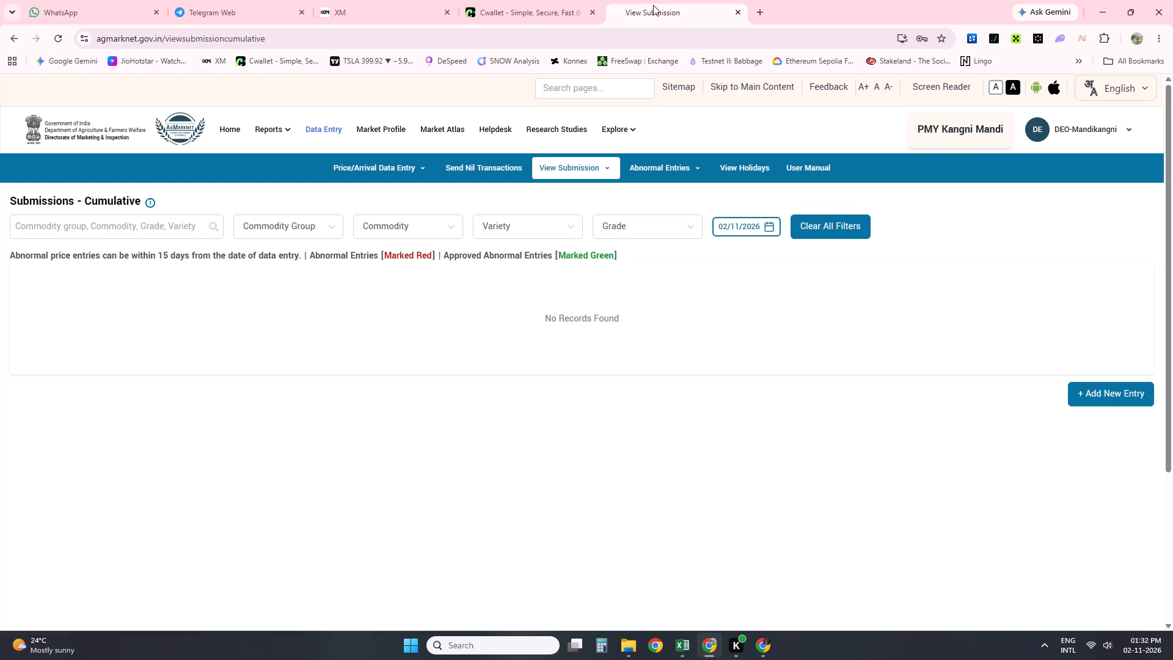
{"action": "left_click", "coordinate": [658, 164]}
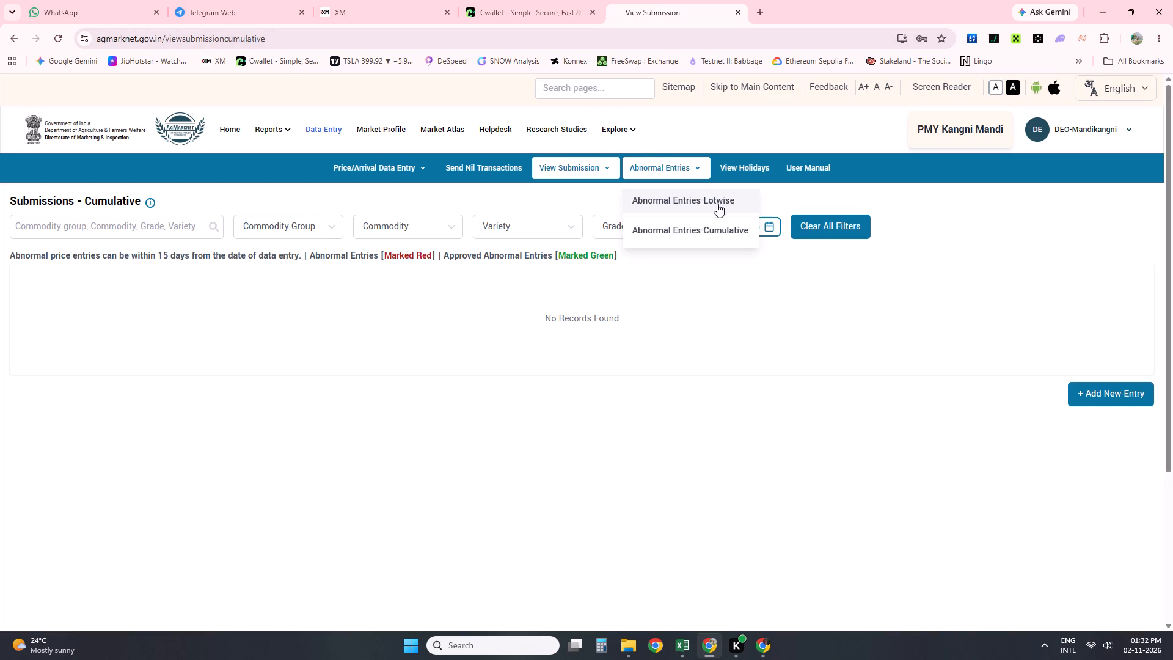
{"action": "left_click", "coordinate": [709, 224]}
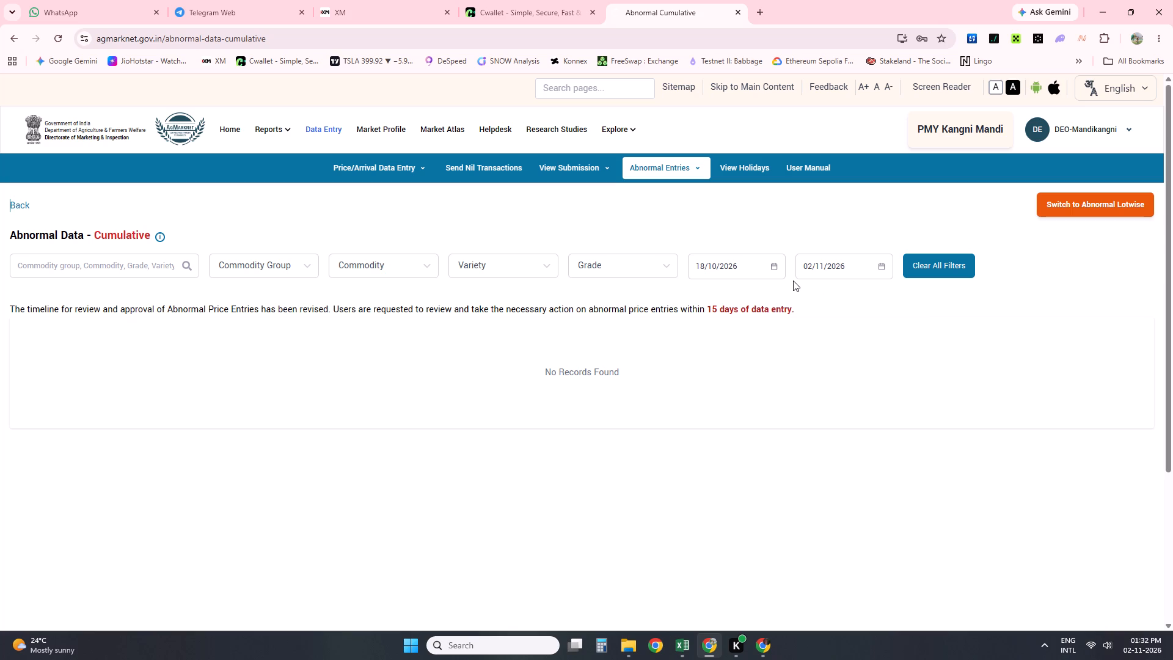
Bring up the View Submission choices to look at submitted entries.
{"action": "left_click", "coordinate": [572, 165]}
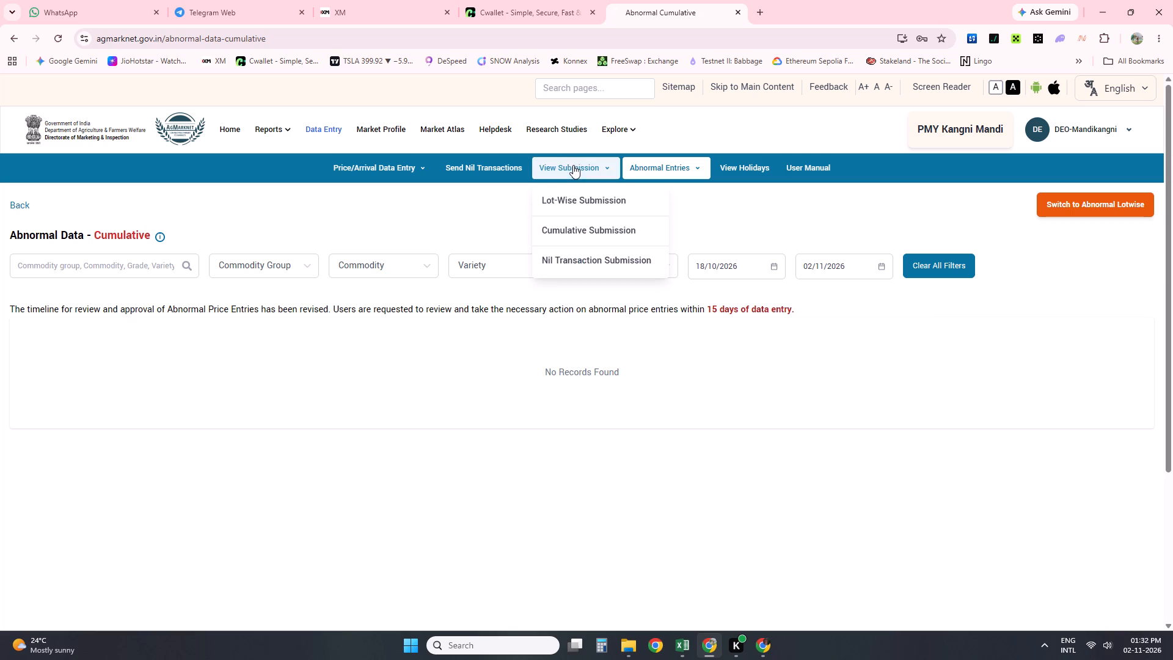
Open the cumulative submissions to check for submitted entries.
{"action": "left_click", "coordinate": [571, 226]}
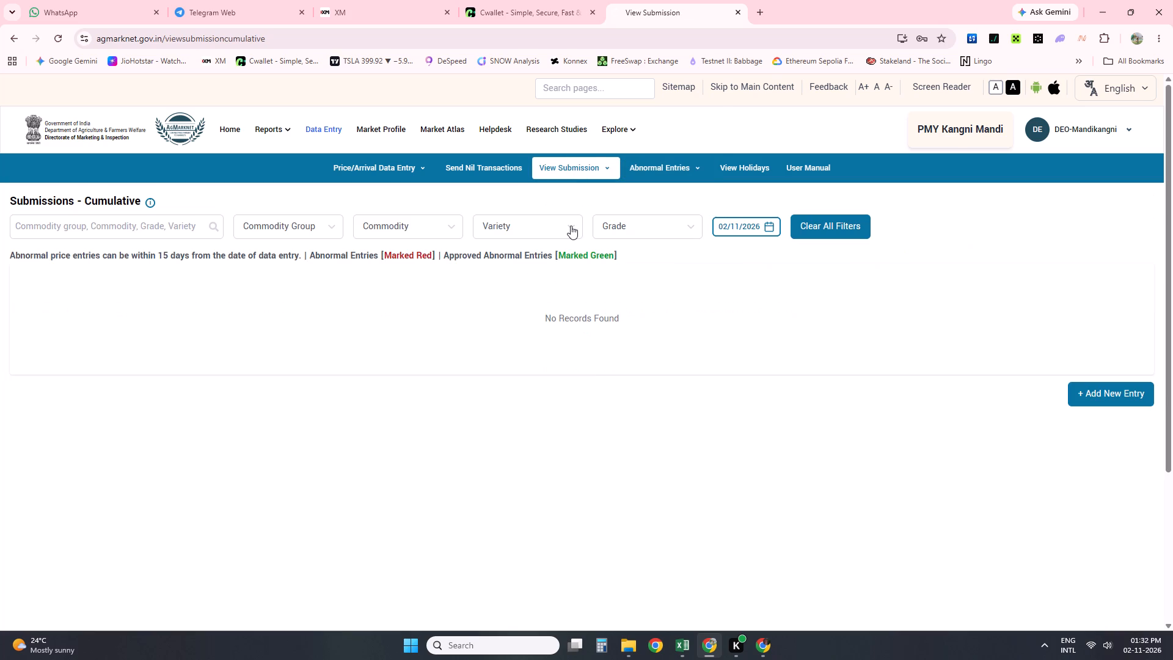
View the nil transaction submissions and check the edit options of the PMY Kangni Mandi entry, leaving without updating it.
{"action": "left_click", "coordinate": [573, 173]}
{"action": "left_click", "coordinate": [582, 252]}
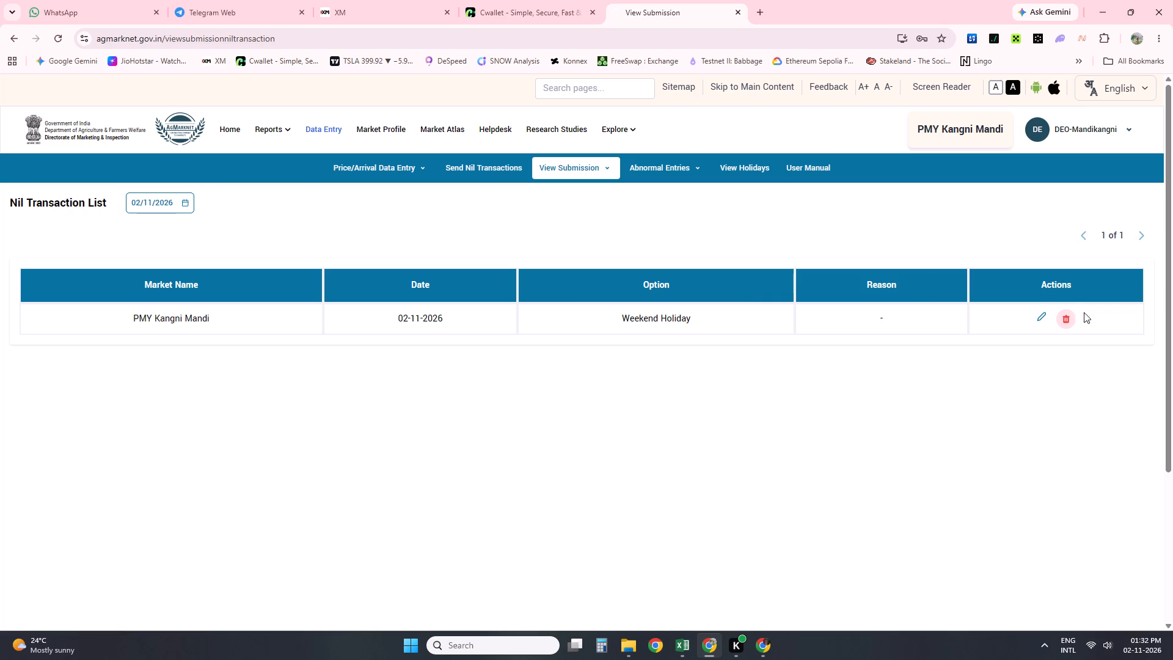
{"action": "left_click", "coordinate": [1042, 320]}
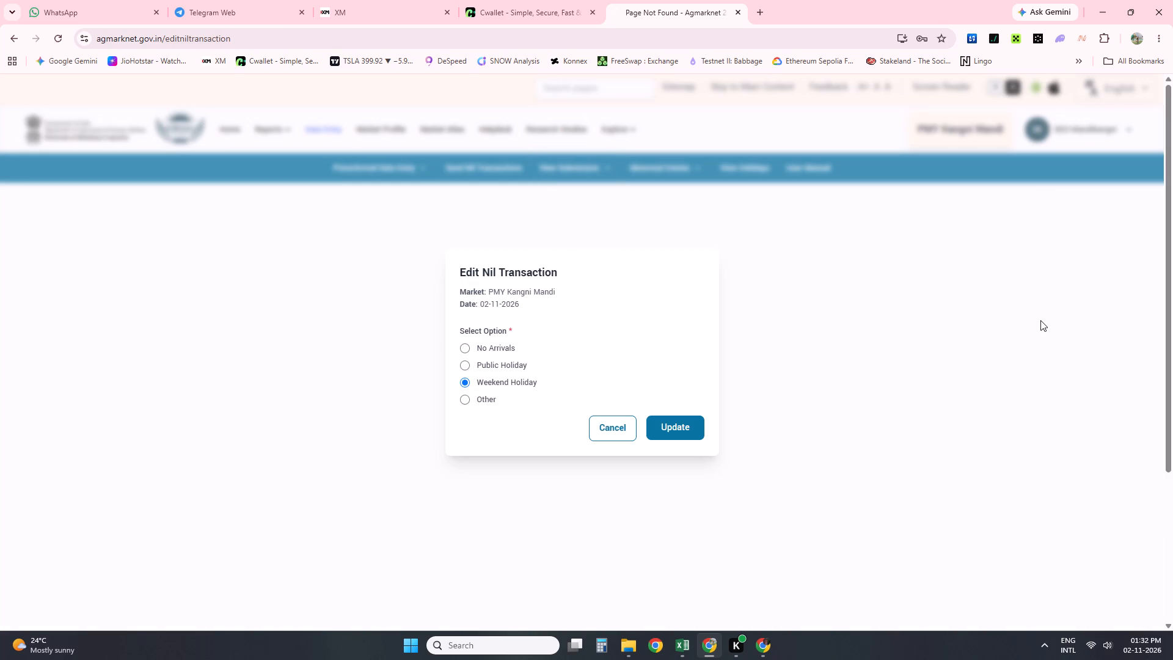
{"action": "left_click", "coordinate": [608, 430]}
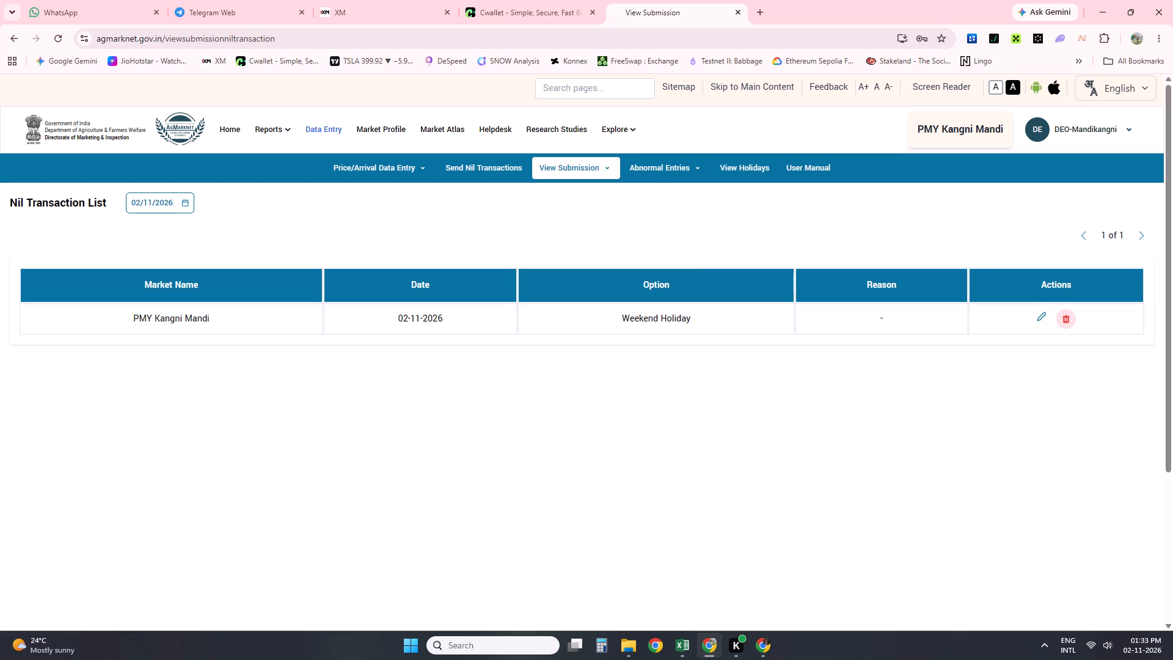
Switch to the Cwallet futures page to view the SOL-USDC chart.
{"action": "left_click", "coordinate": [509, 0]}
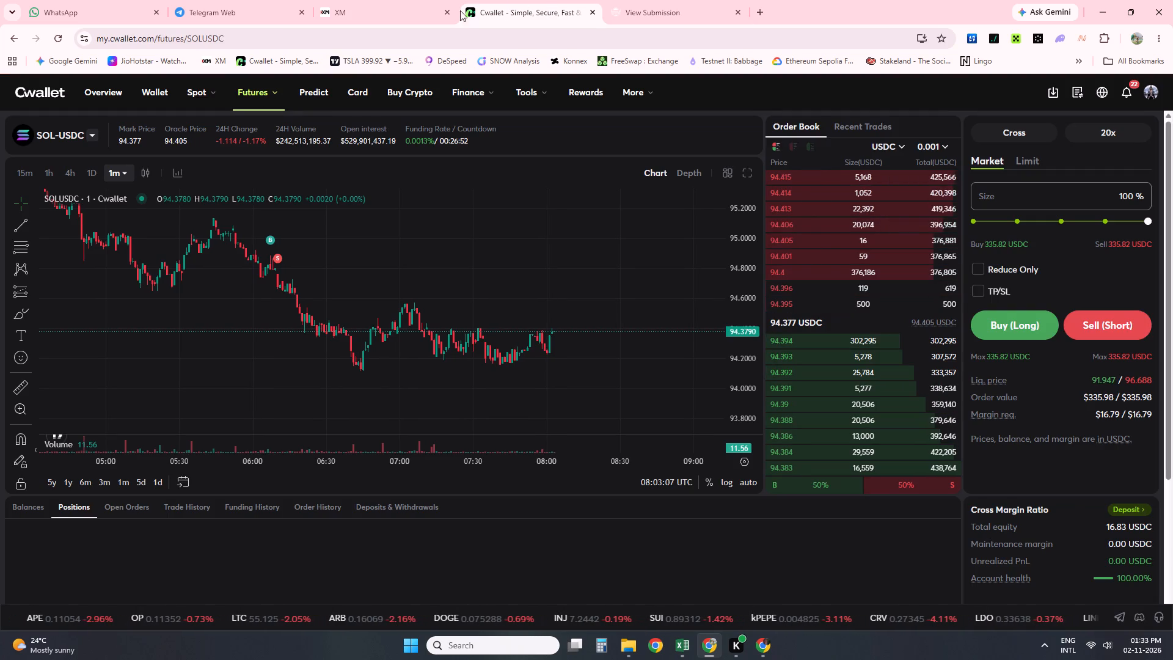